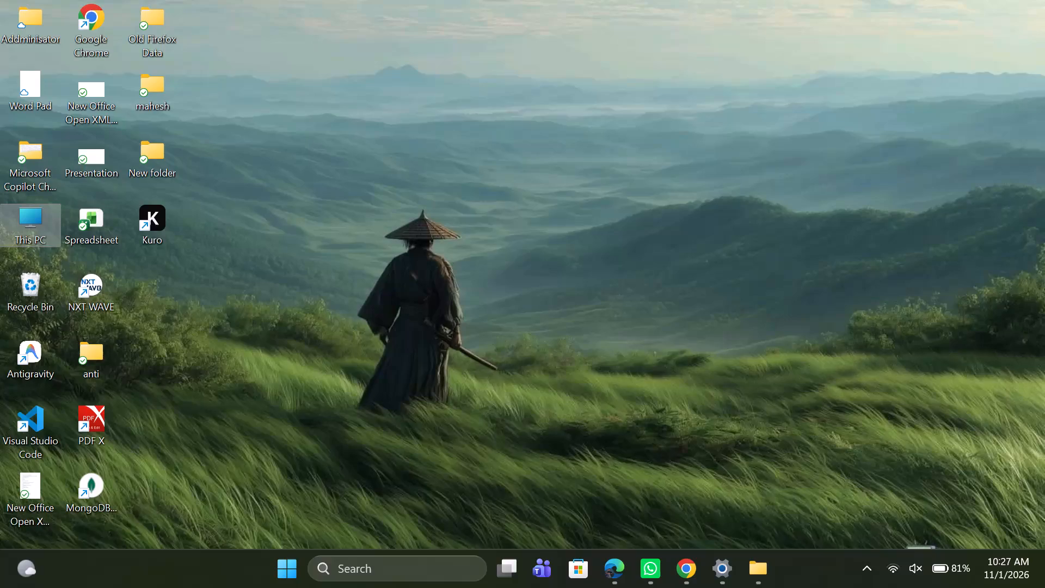
Start Word, dismiss the startup pop-up and open the recent document FDS_LAB_1 (1) from Downloads.
left_click(371, 565)
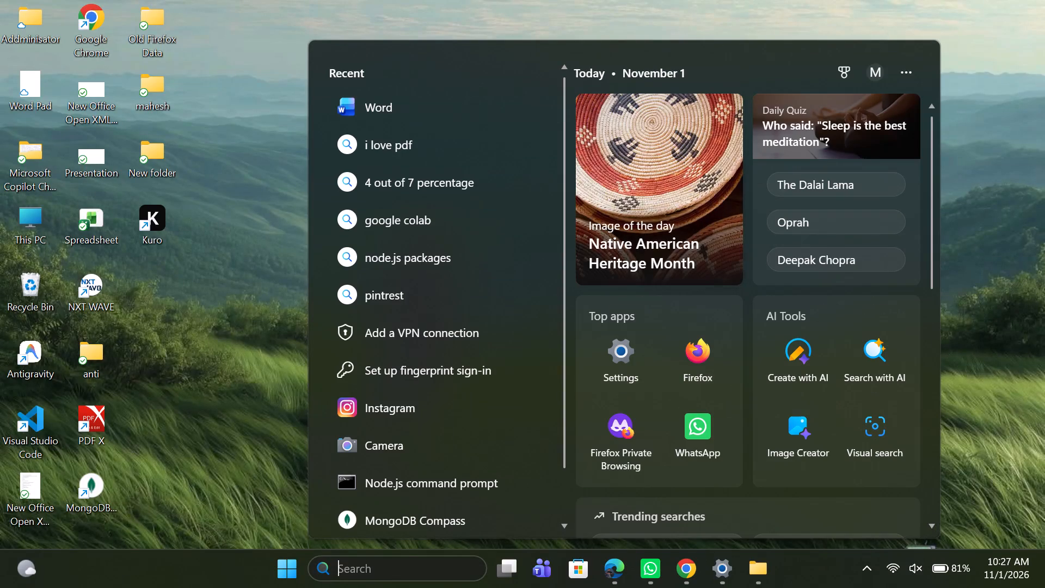
left_click(378, 110)
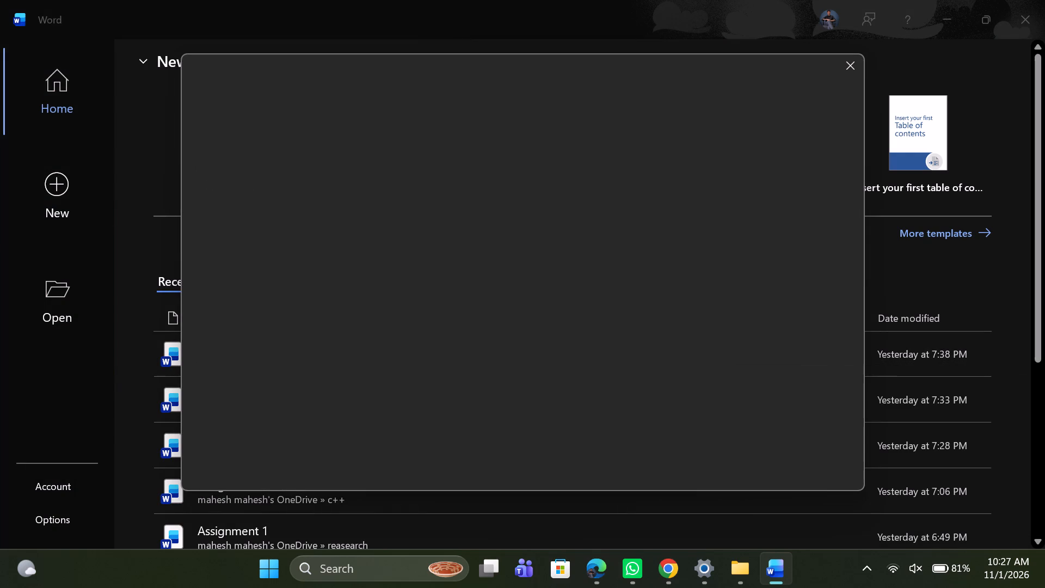
left_click(851, 60)
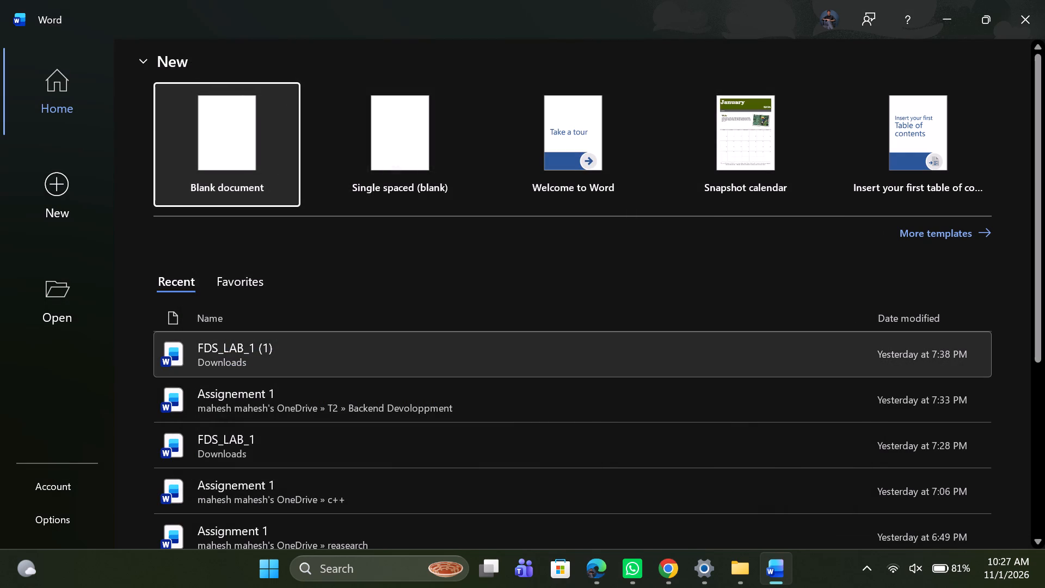
left_click(294, 349)
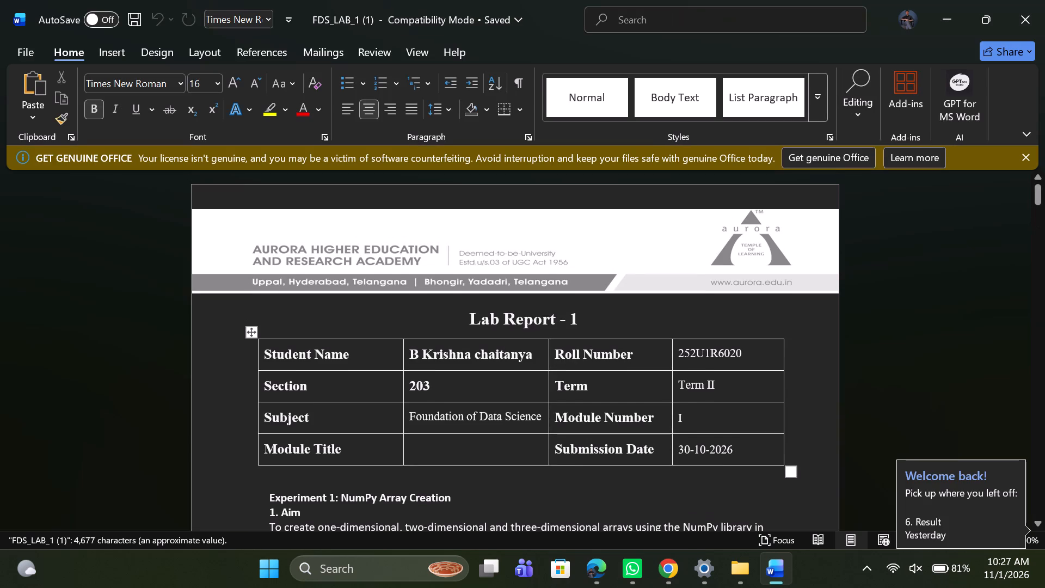
Open the recent document FDS_LAB_1 from Downloads and look through the lab report.
left_click(23, 52)
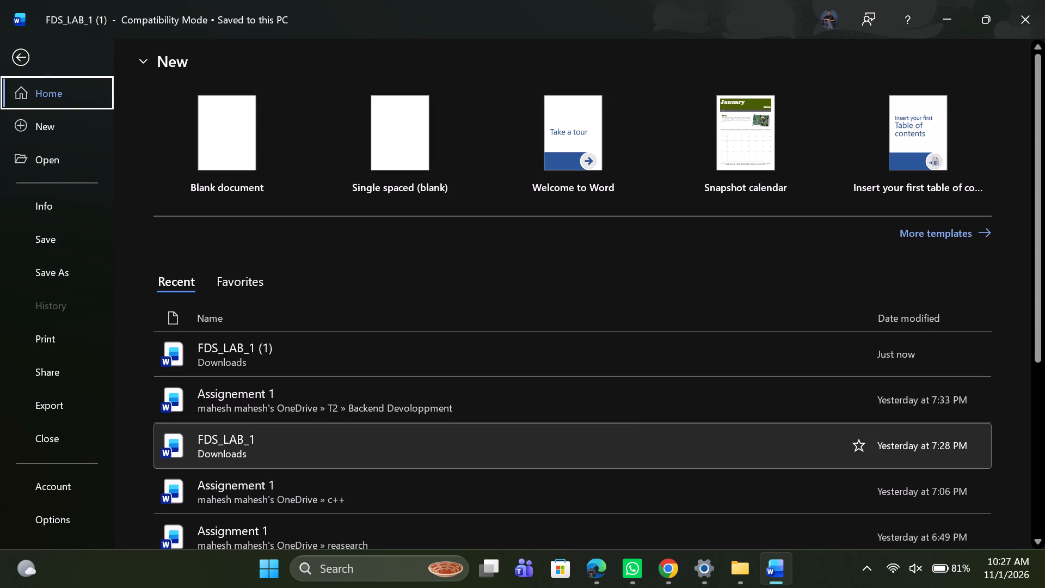
left_click(237, 445)
scroll(237, 445, "down", 1)
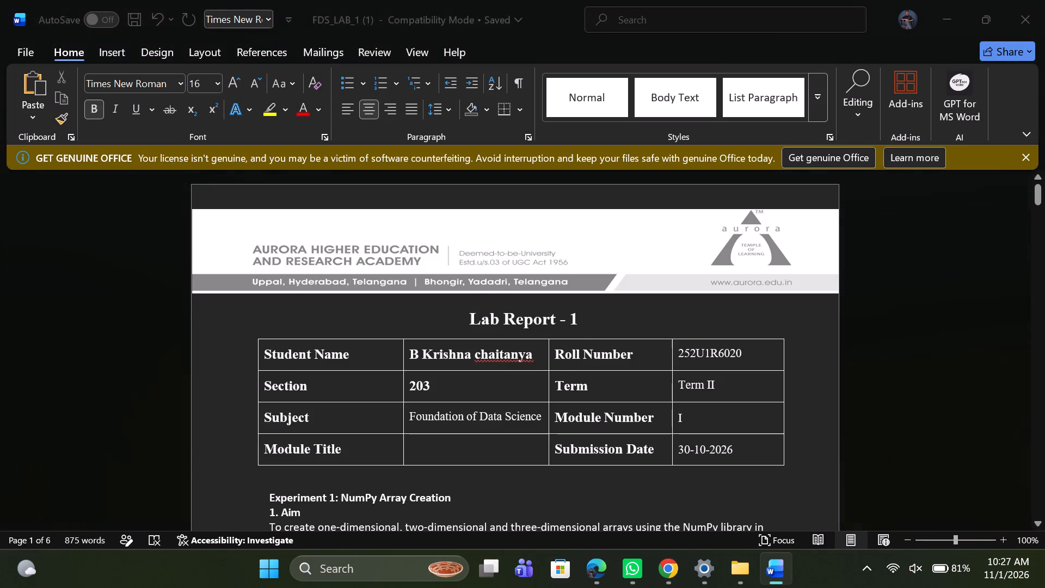
Look through the NumPy experiments in the FDS_LAB_1 lab report and return to its title table.
scroll(237, 445, "down", 1)
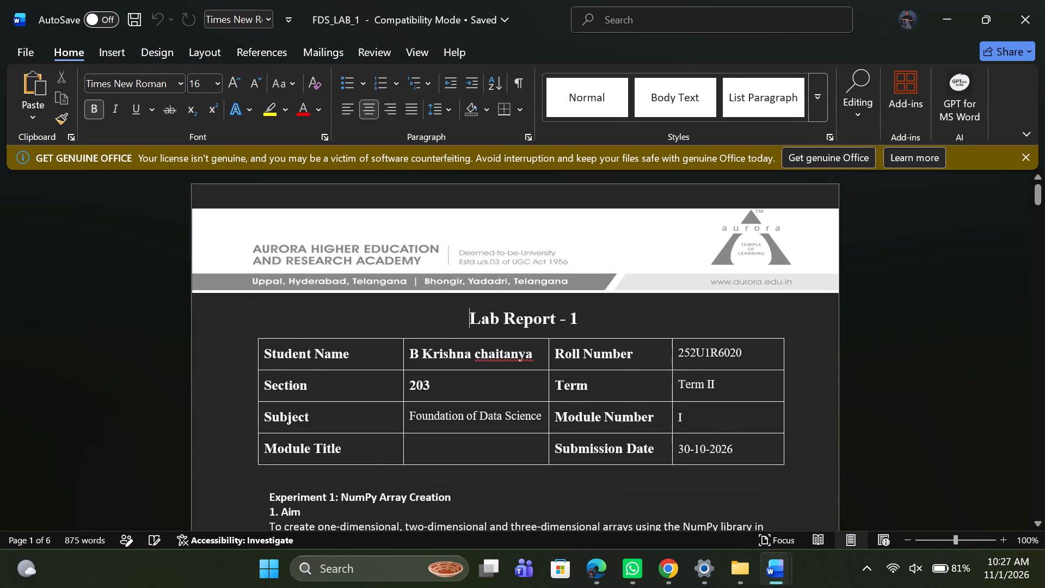
scroll(237, 445, "down", 2)
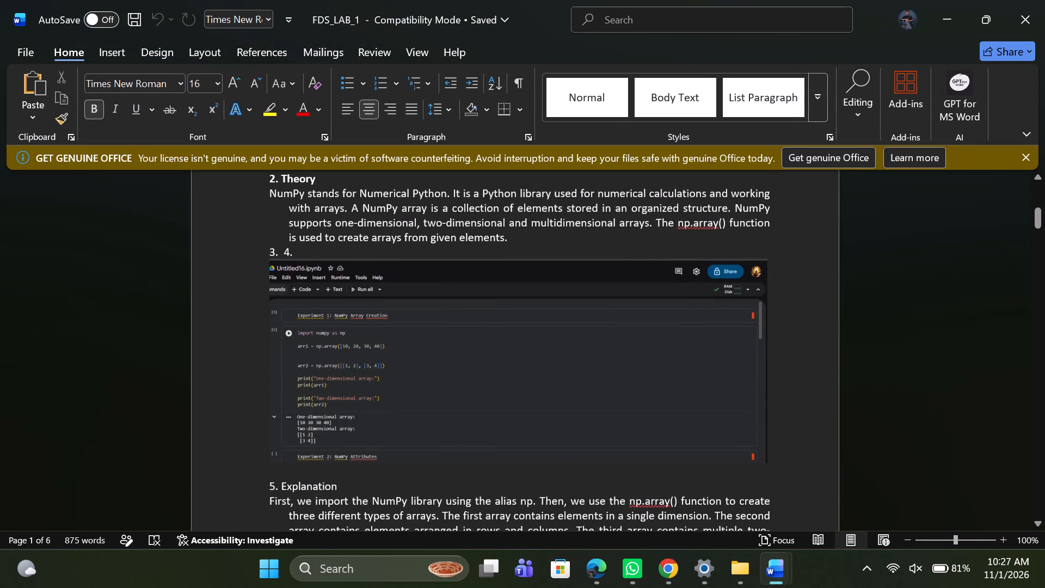
scroll(237, 445, "down", 5)
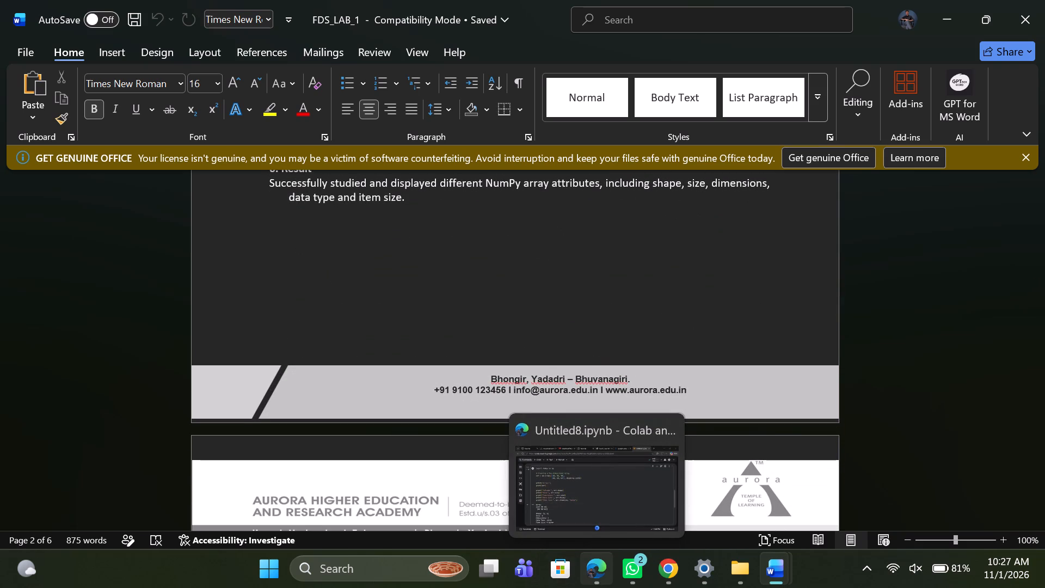
scroll(337, 216, "up", 5)
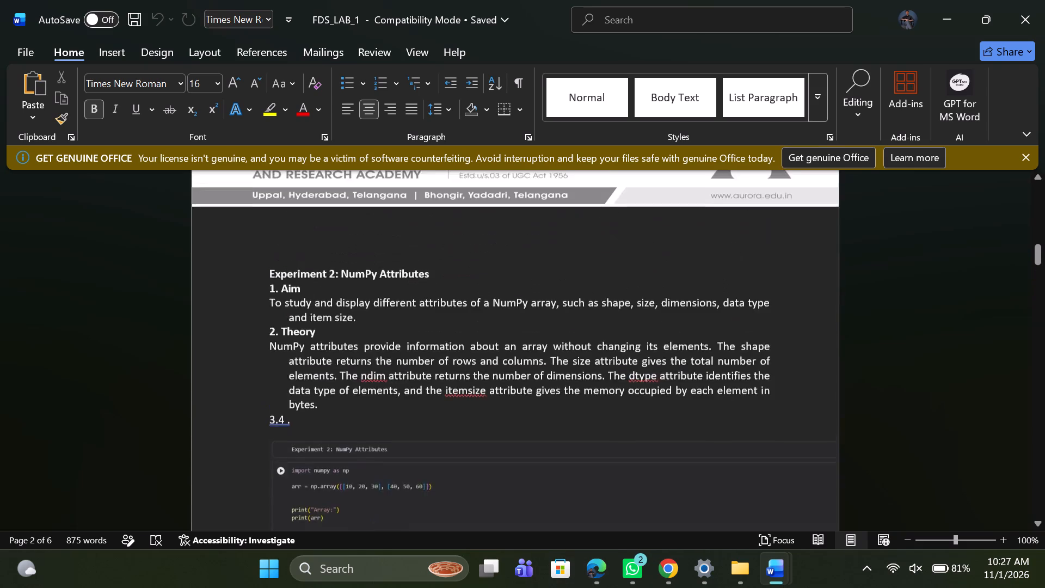
scroll(337, 216, "up", 6)
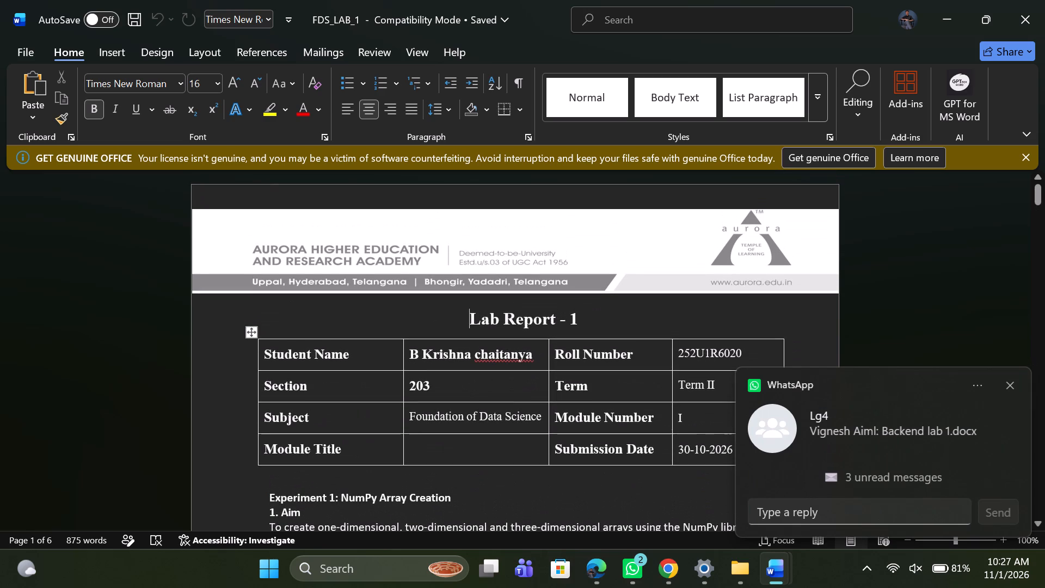
scroll(337, 216, "up", 2)
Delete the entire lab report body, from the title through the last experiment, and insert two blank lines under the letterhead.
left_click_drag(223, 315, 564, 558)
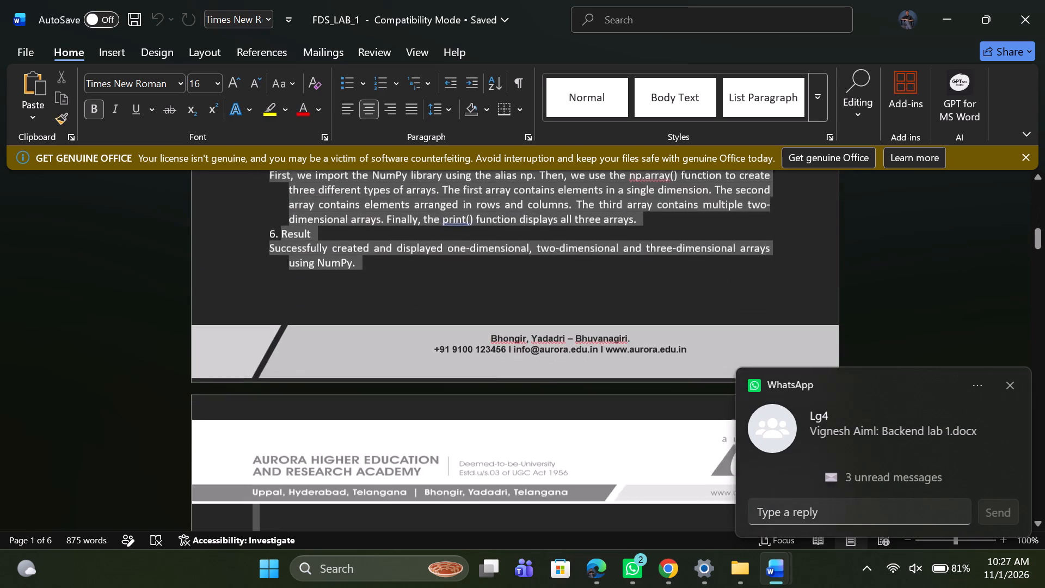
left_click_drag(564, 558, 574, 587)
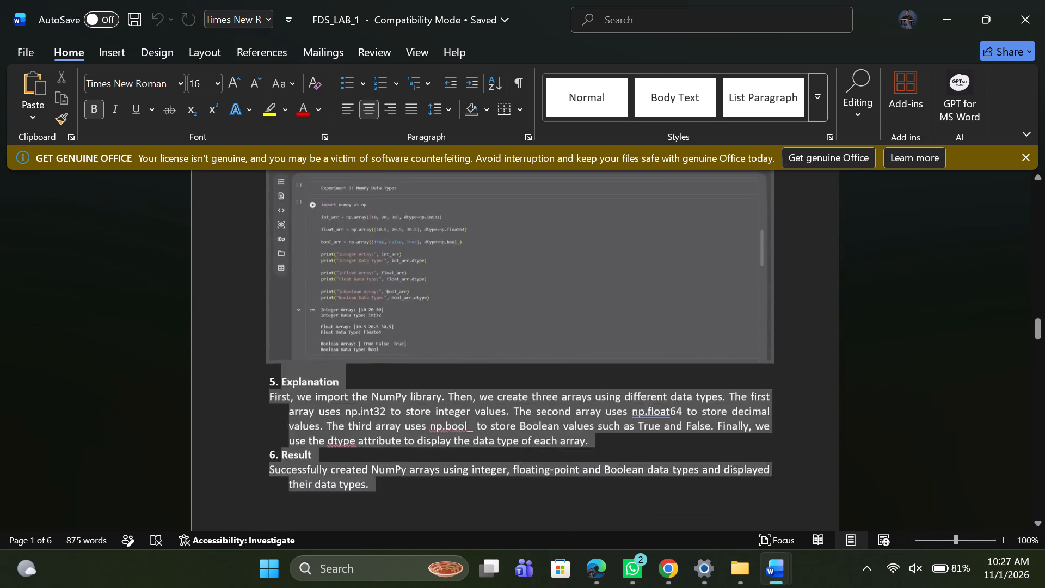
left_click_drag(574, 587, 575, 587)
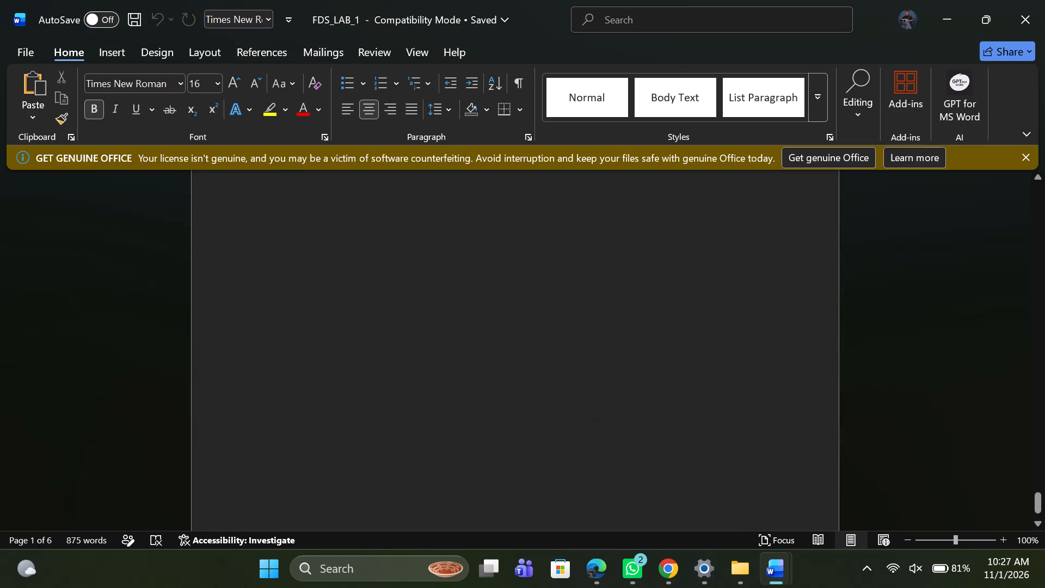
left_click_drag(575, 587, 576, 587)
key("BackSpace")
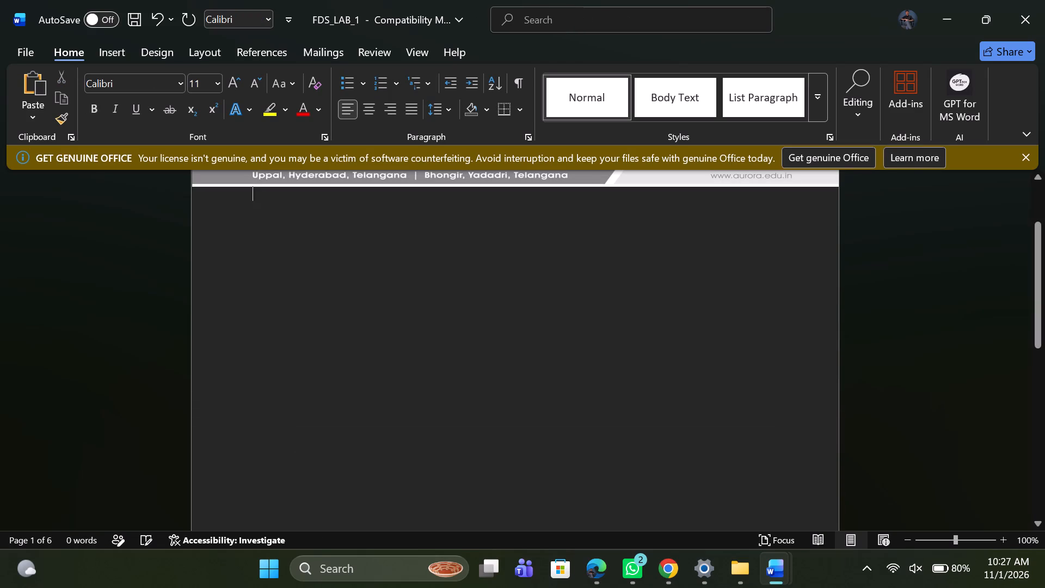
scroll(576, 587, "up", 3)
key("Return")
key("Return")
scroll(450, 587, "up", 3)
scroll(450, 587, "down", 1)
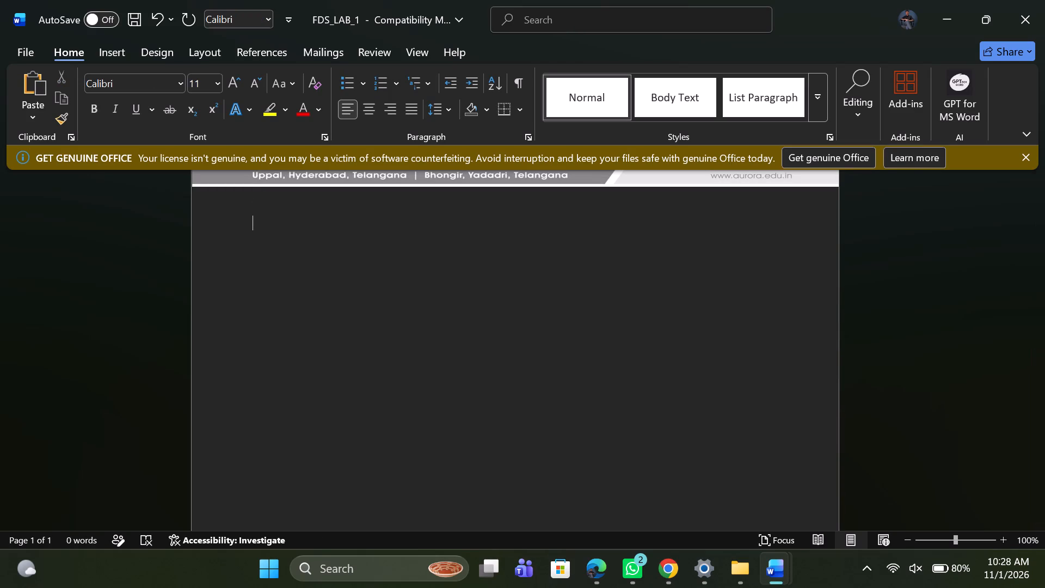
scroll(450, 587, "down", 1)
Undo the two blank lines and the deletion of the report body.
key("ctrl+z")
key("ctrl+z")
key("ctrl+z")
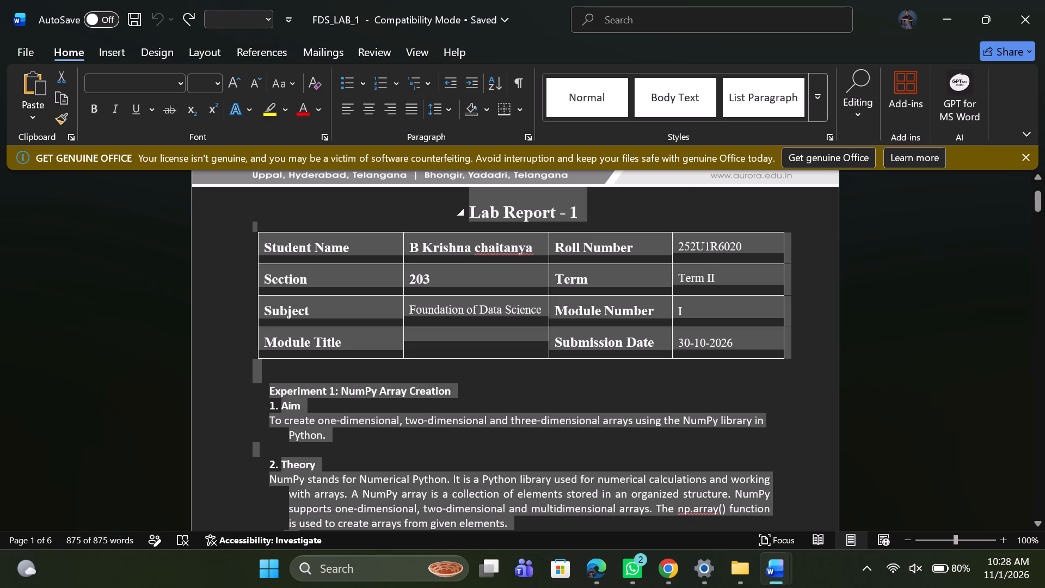
Close the FDS_LAB_1 document.
left_click(1024, 16)
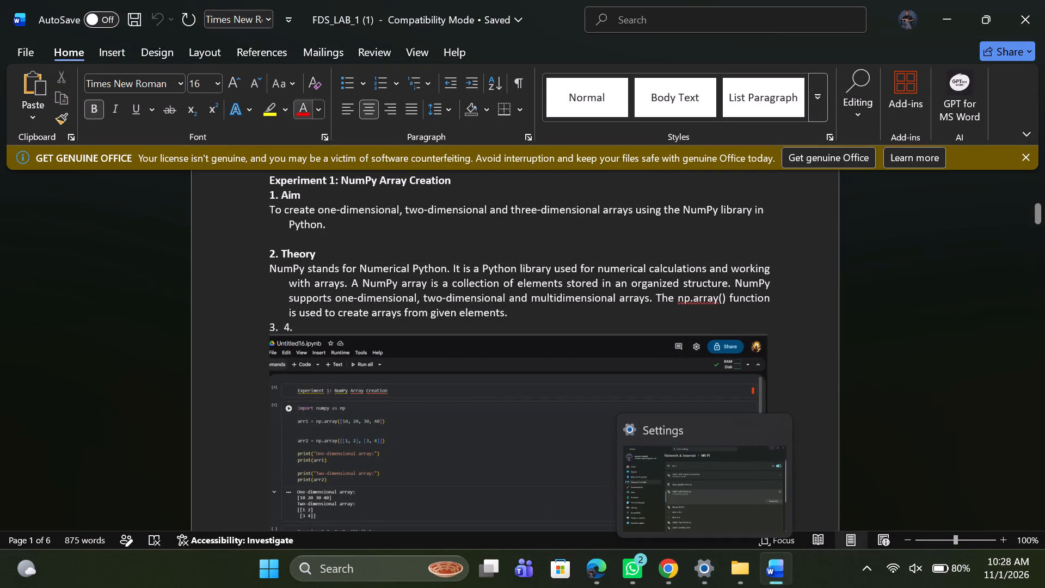
Open the recent document Assignement 1 stored in the OneDrive T2 » Backend Devoloppment folder.
left_click(17, 56)
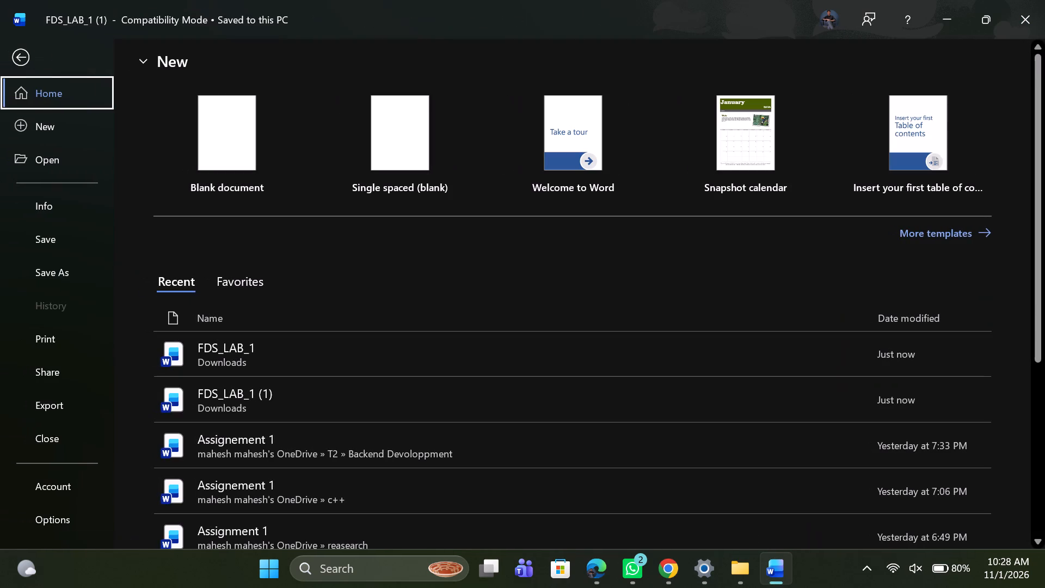
left_click(271, 439)
Switch to Edge and open the Foundations of Data Science course from the Aurora portal's assessments page.
scroll(442, 409, "up", 7)
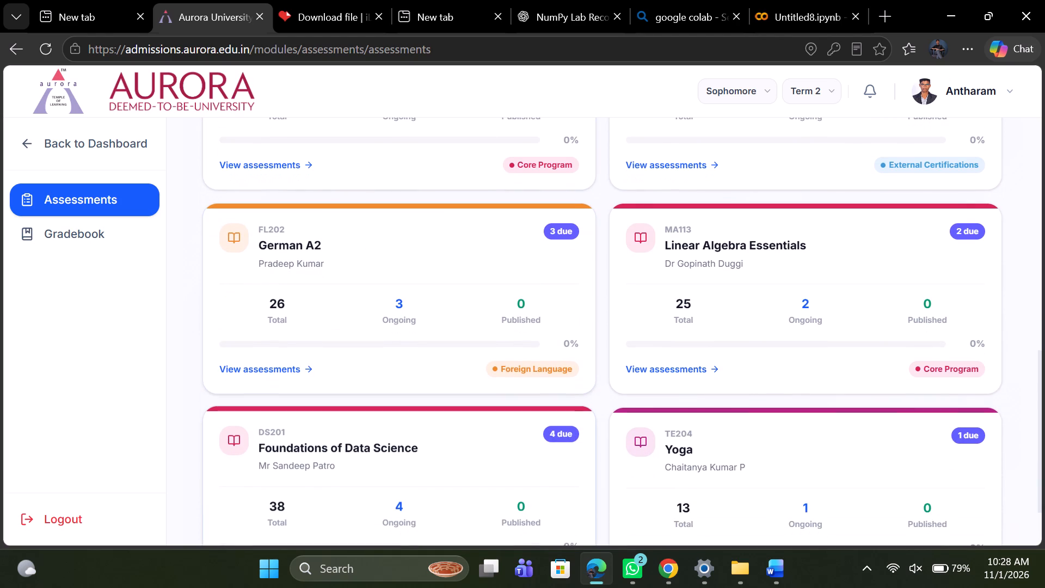
scroll(420, 444, "down", 1)
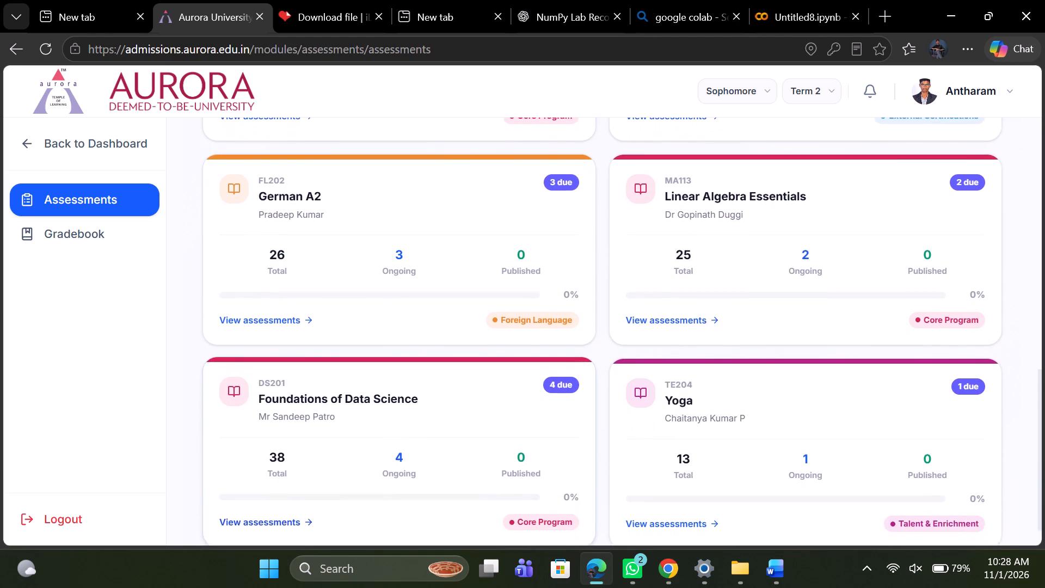
scroll(420, 444, "down", 1)
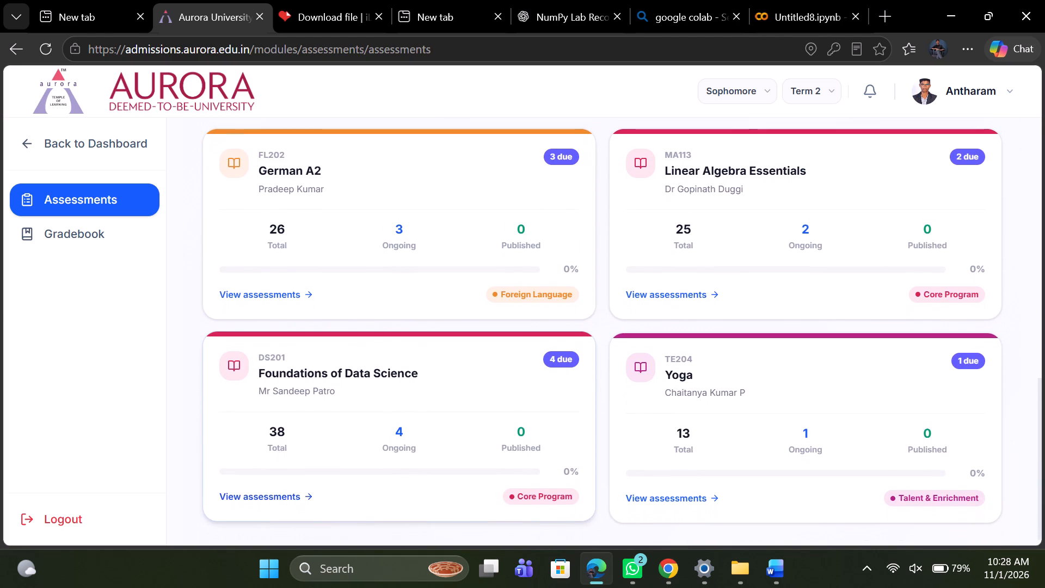
scroll(420, 444, "right", 1)
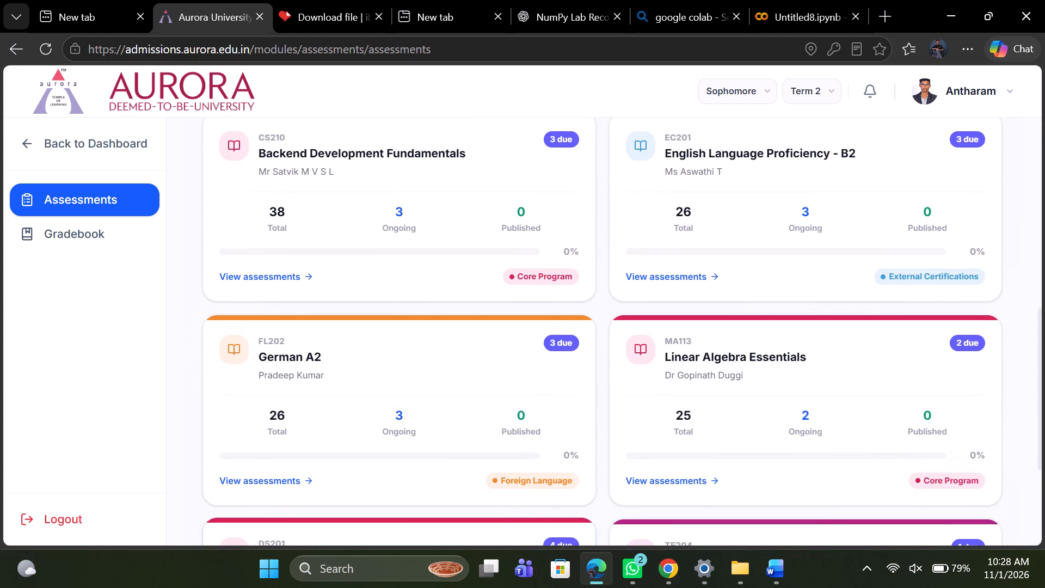
scroll(420, 444, "right", 1)
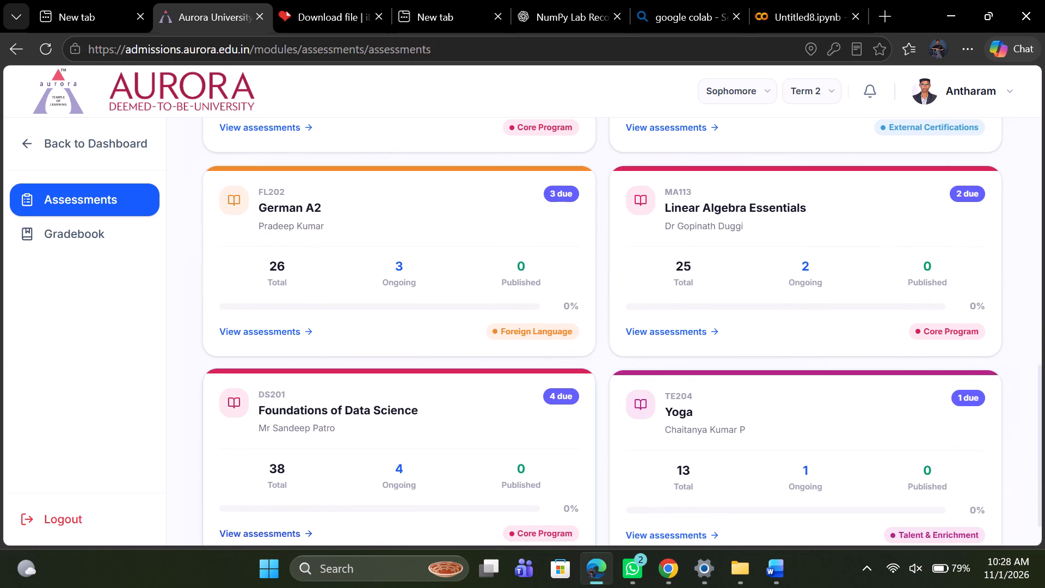
left_click(428, 406)
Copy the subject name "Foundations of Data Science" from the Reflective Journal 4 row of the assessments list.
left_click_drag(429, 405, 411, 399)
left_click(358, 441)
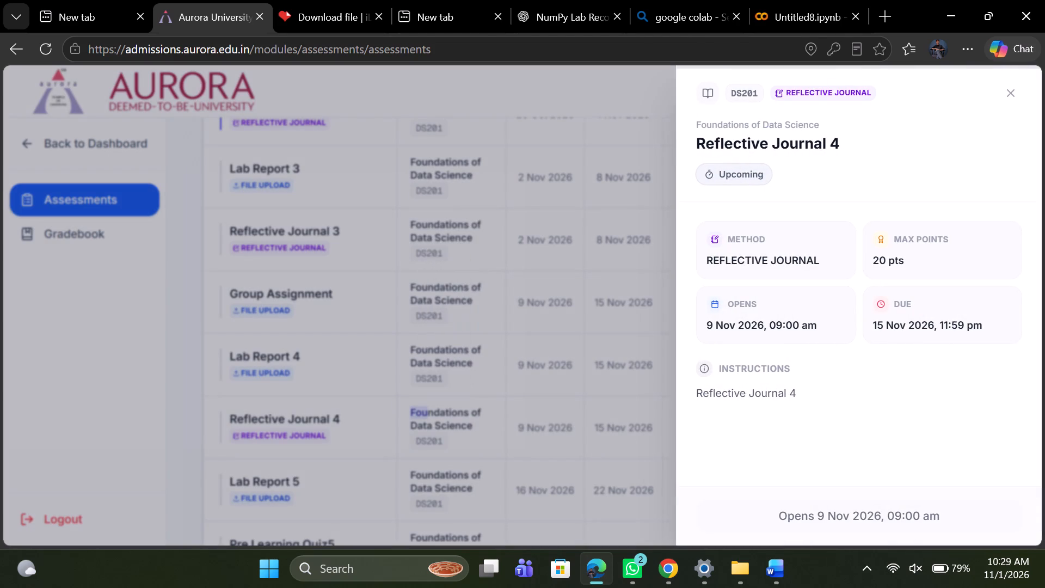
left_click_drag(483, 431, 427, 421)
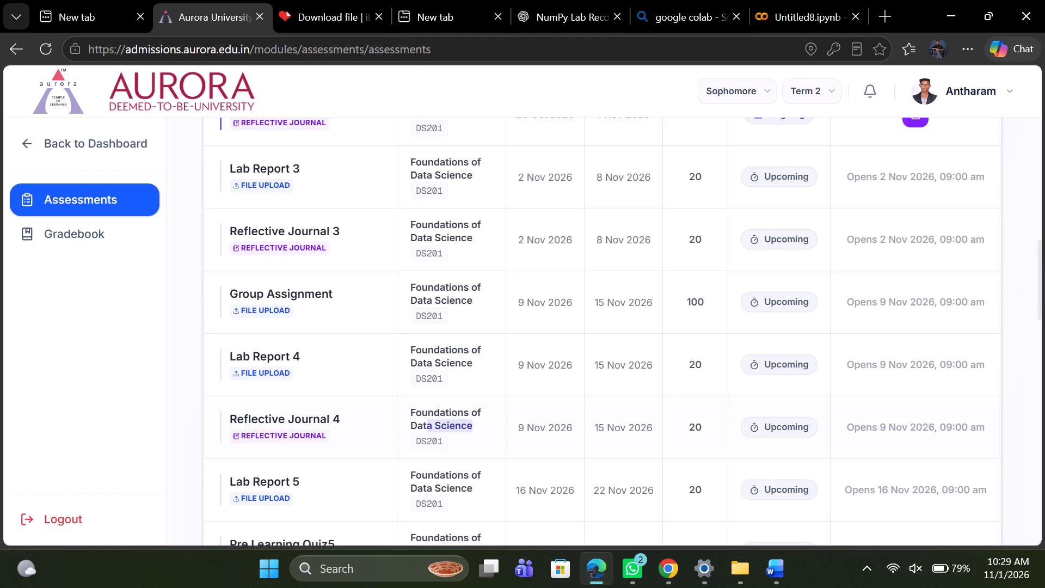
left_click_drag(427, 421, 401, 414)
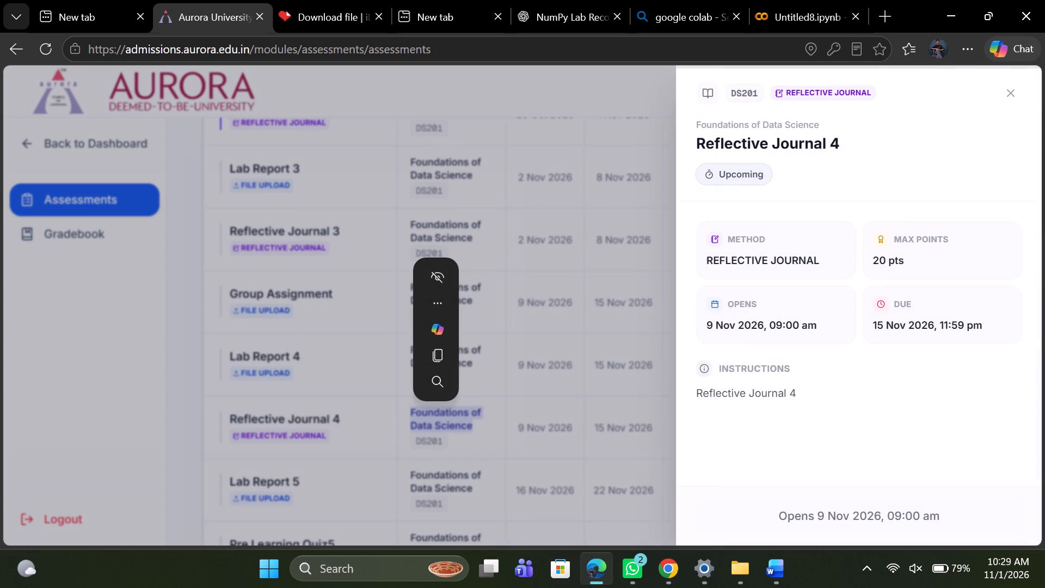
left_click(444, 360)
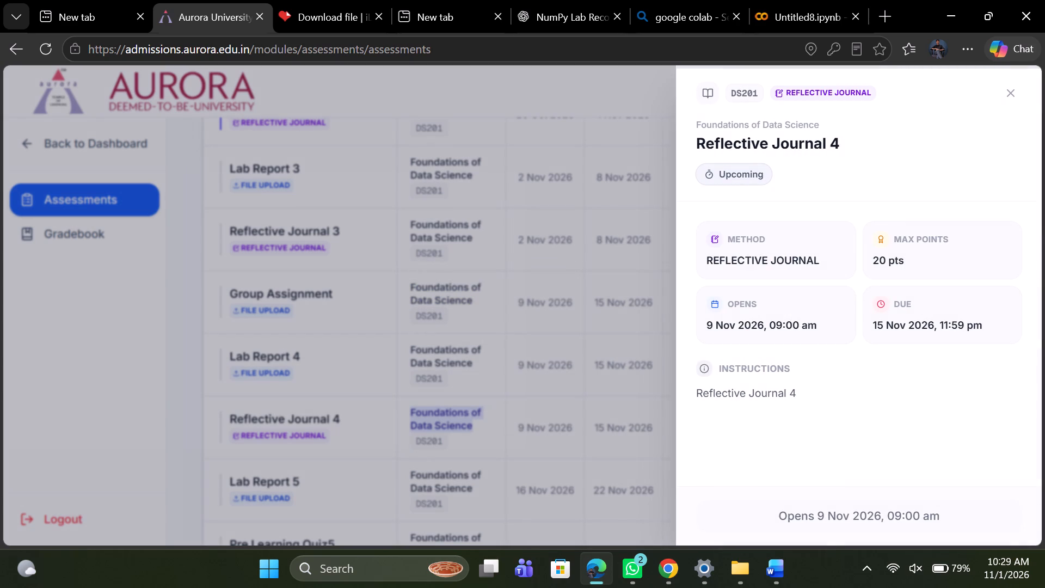
Close the FDS_LAB_1 (1) document window and switch to the Assignement 1 document in Word.
left_click(766, 572)
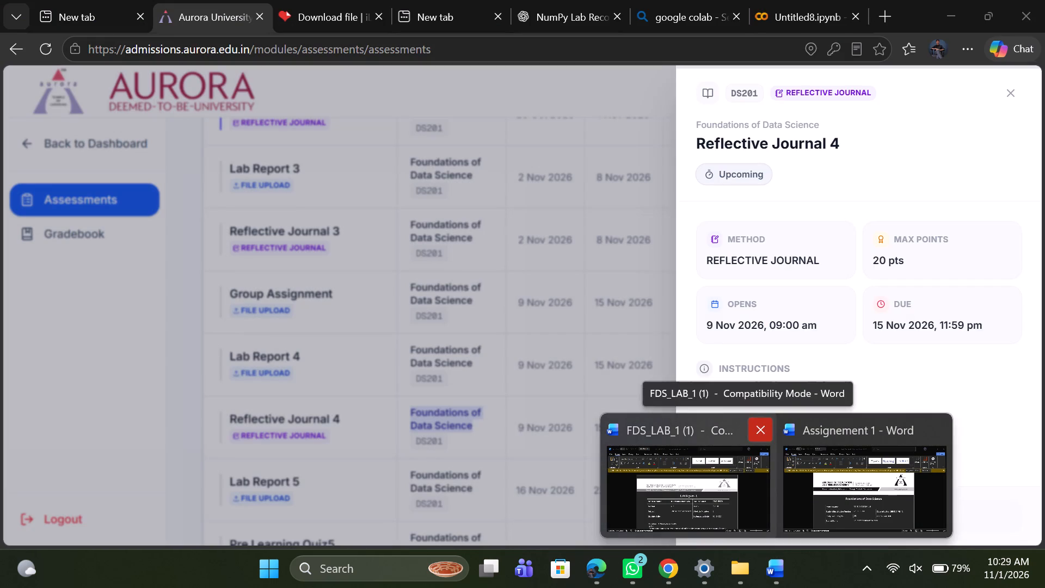
left_click(760, 431)
left_click(762, 475)
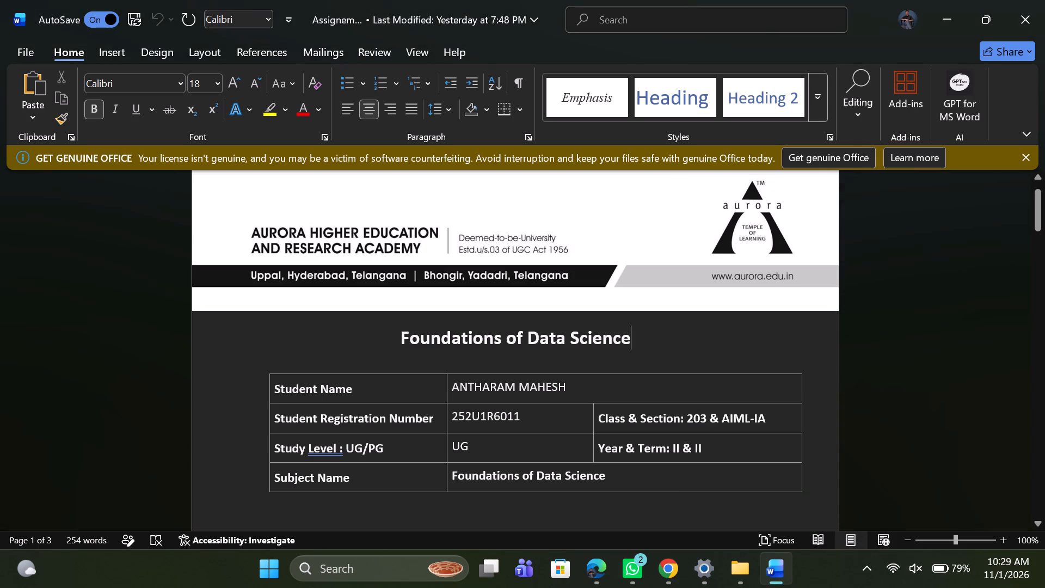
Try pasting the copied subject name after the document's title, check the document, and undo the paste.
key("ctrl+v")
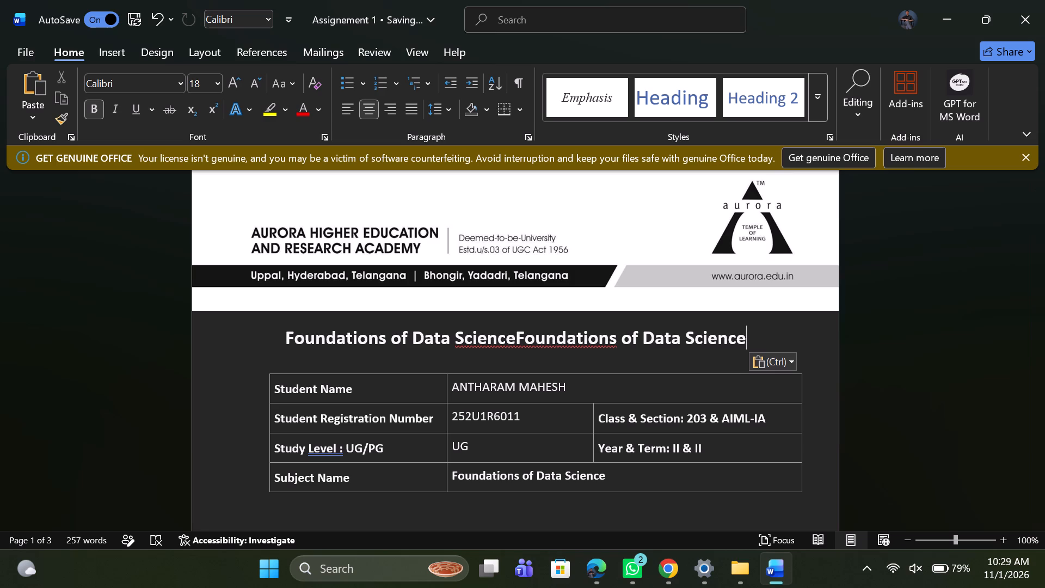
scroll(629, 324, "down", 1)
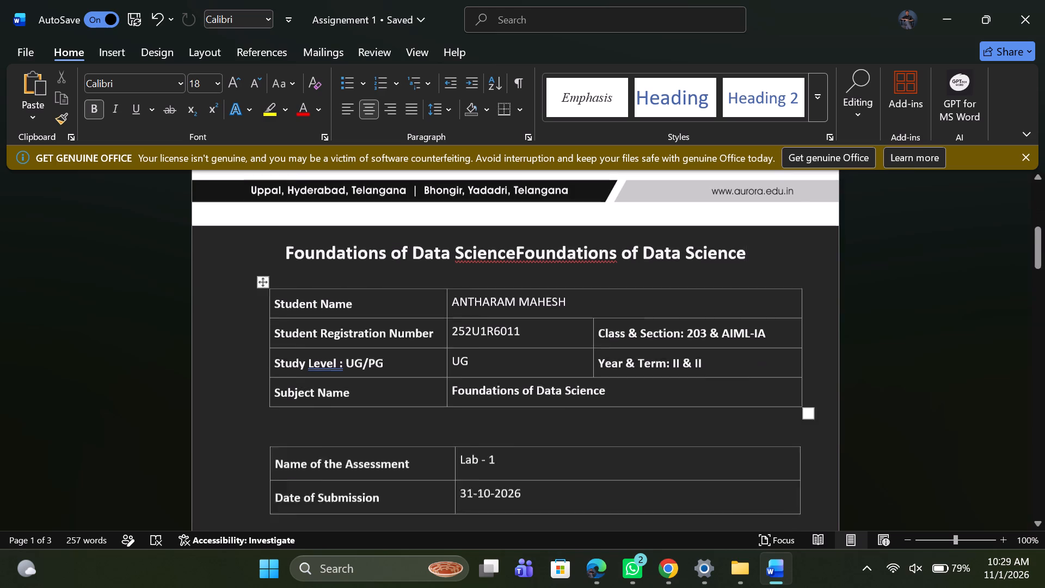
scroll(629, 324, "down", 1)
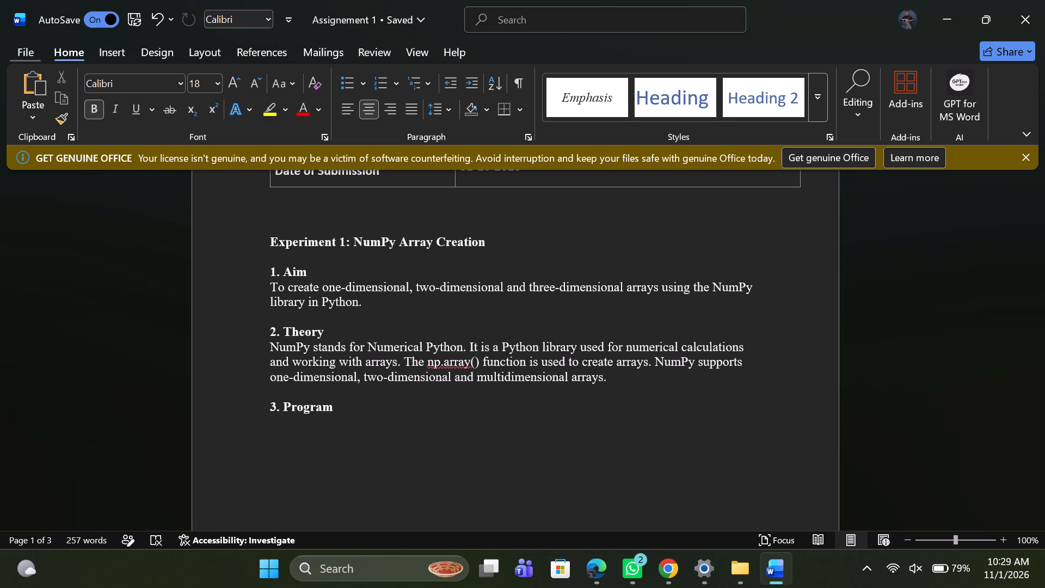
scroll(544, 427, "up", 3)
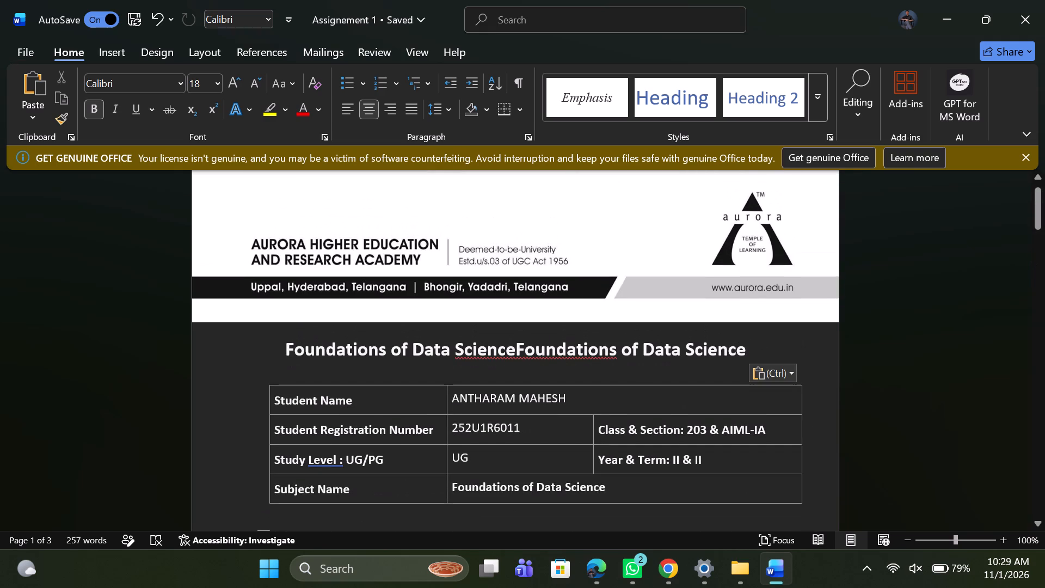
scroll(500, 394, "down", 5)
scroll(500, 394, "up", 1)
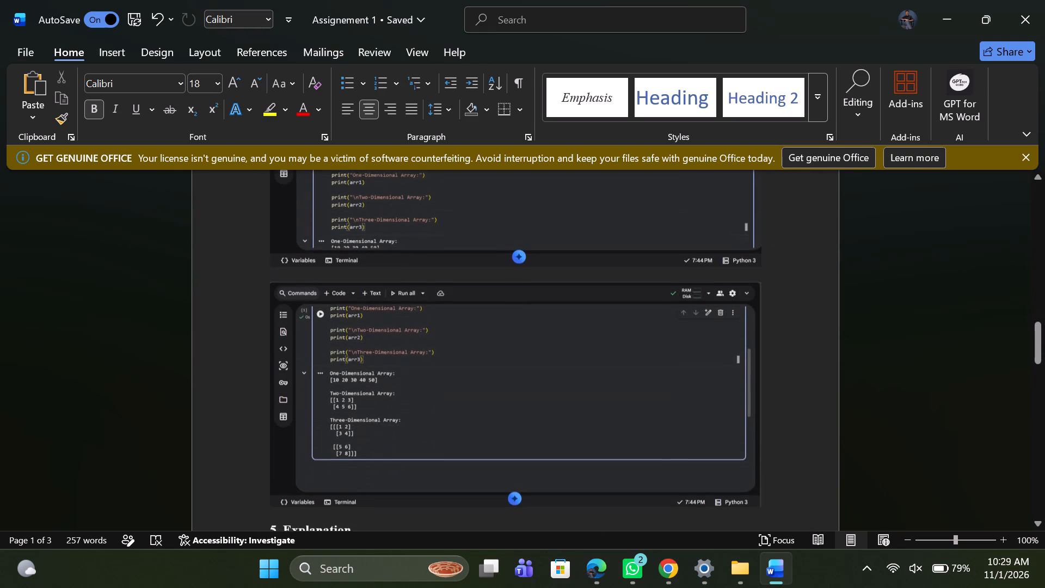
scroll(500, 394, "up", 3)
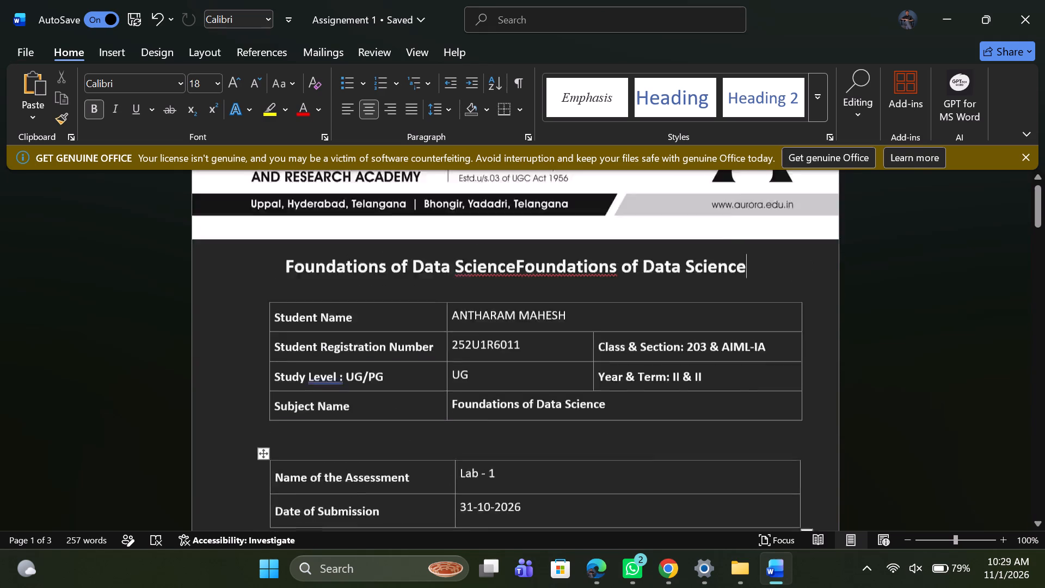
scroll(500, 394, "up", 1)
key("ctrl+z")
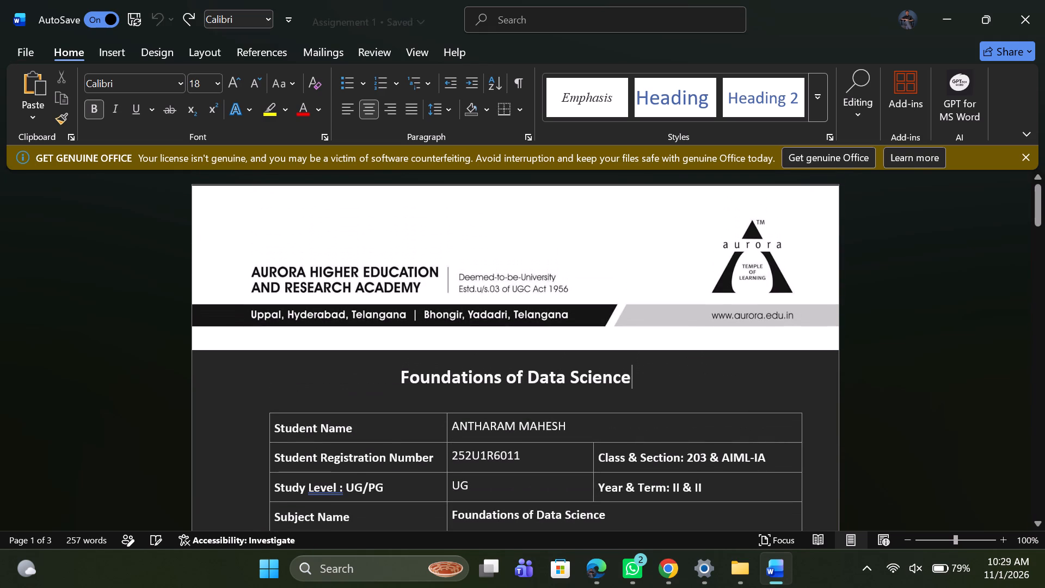
Change the Date of Submission in the assessment table to 01-11-2026.
scroll(528, 389, "down", 1)
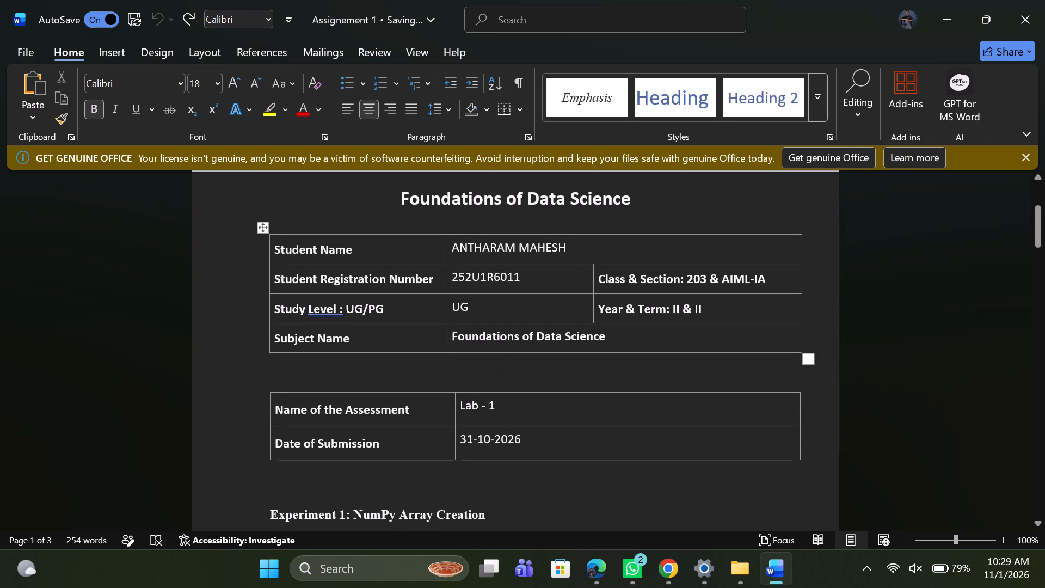
left_click(491, 440)
key("BackSpace")
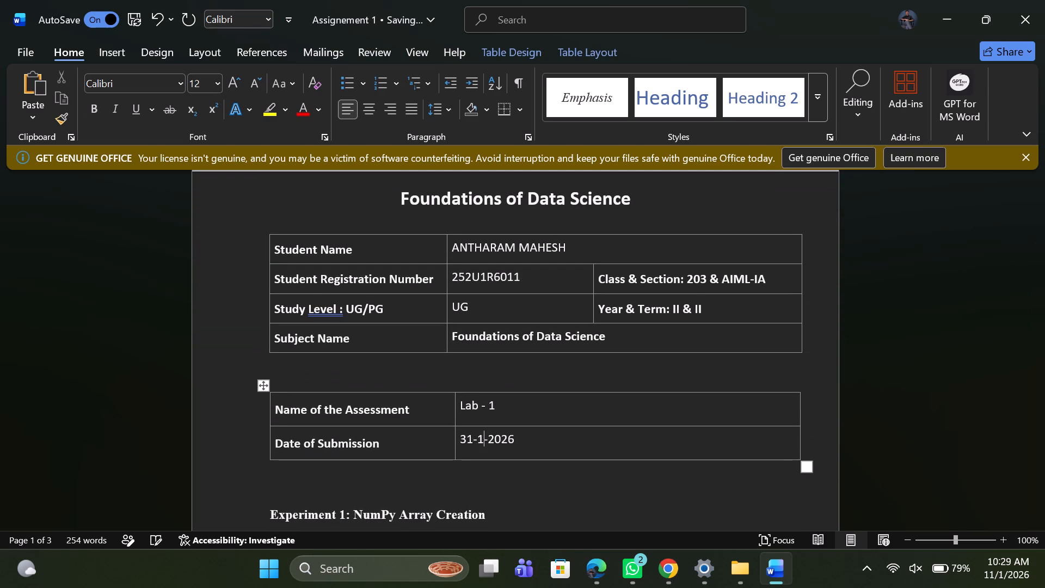
key("1")
key("Left")
key("Left")
key("Left")
key("Left")
key("BackSpace")
key("0")
Review the Assignement 1 document from the assessment table through Experiment 1 to the Experiment 2 program screenshot to see where the content ends.
scroll(491, 440, "down", 1)
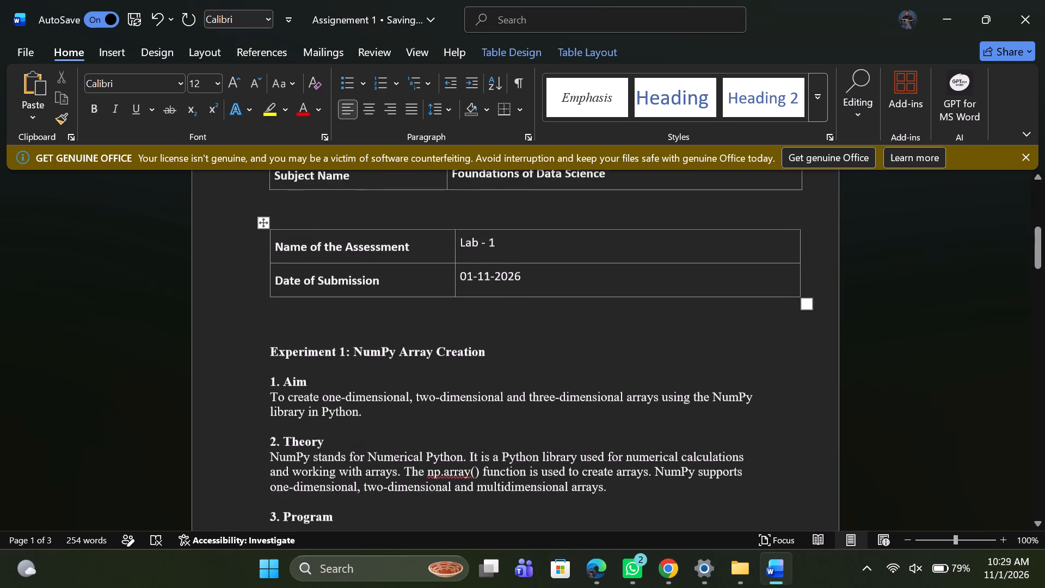
scroll(491, 440, "down", 2)
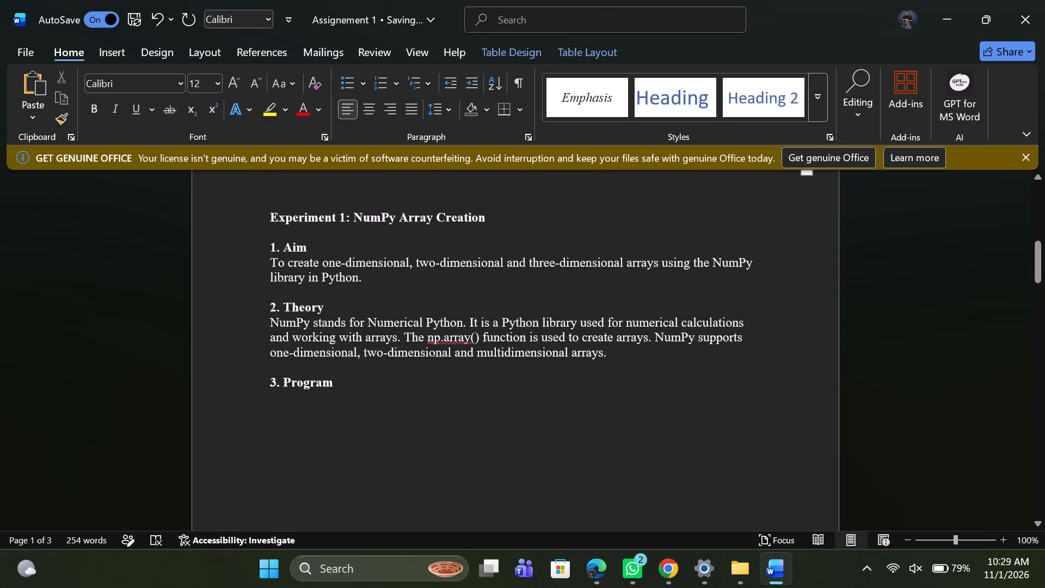
scroll(491, 440, "down", 7)
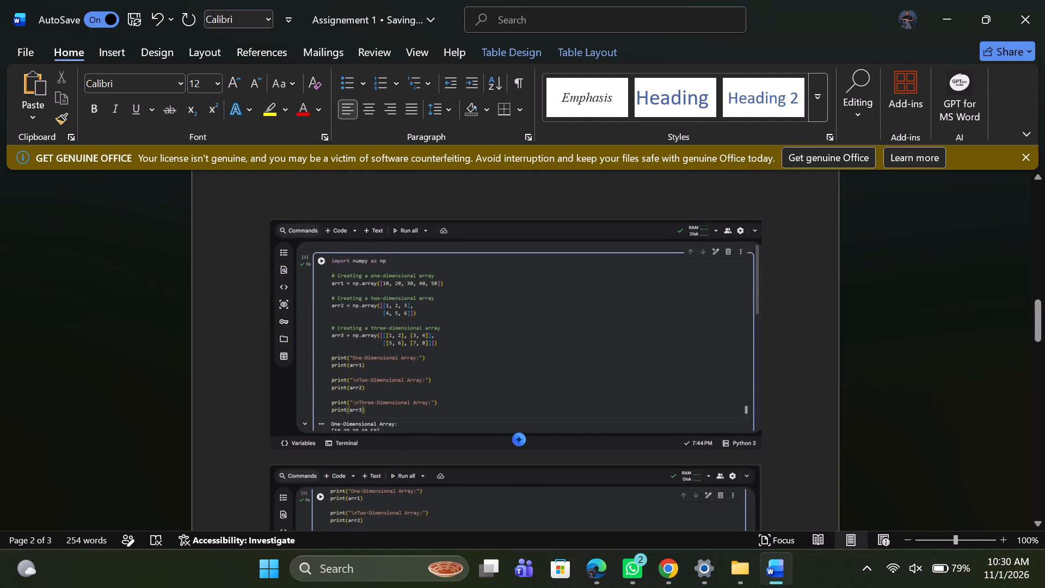
scroll(491, 440, "down", 2)
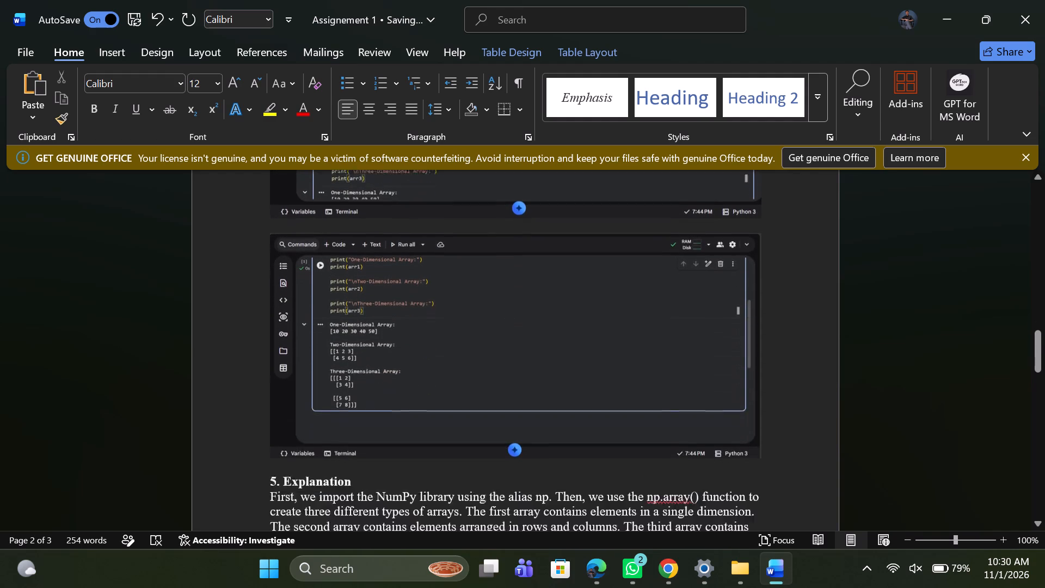
scroll(491, 440, "down", 4)
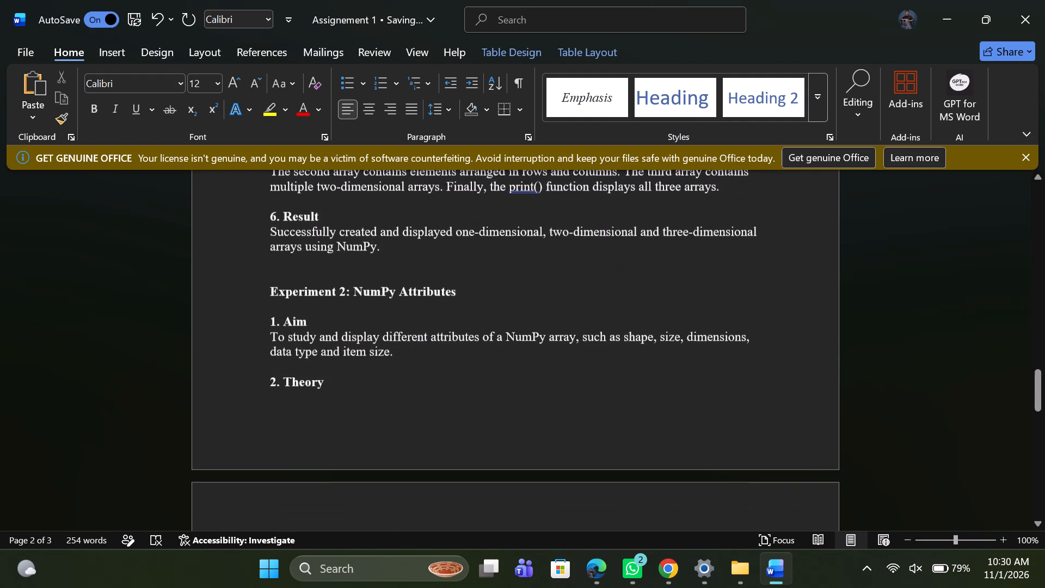
scroll(491, 440, "down", 4)
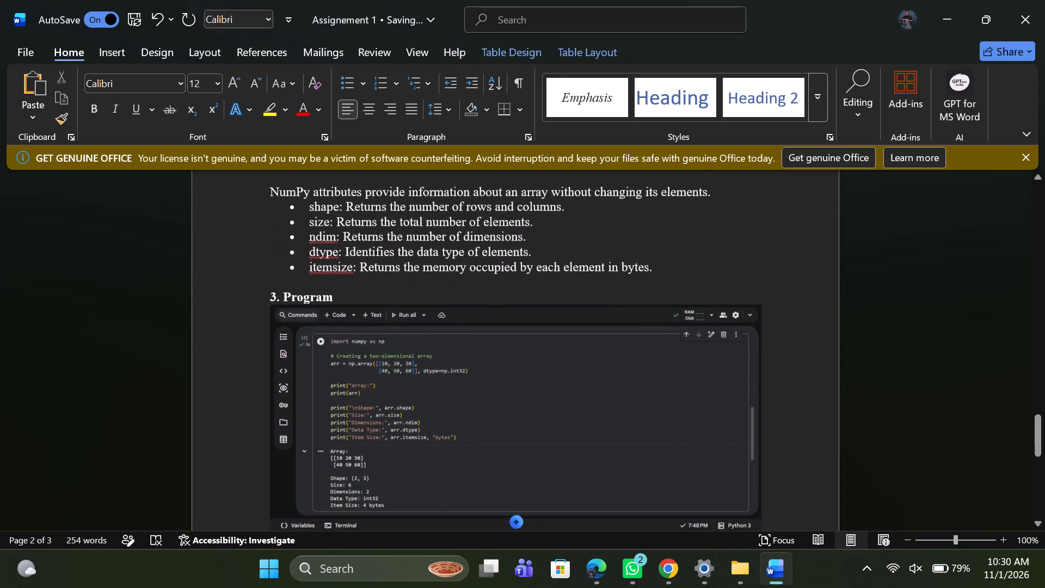
scroll(491, 440, "down", 3)
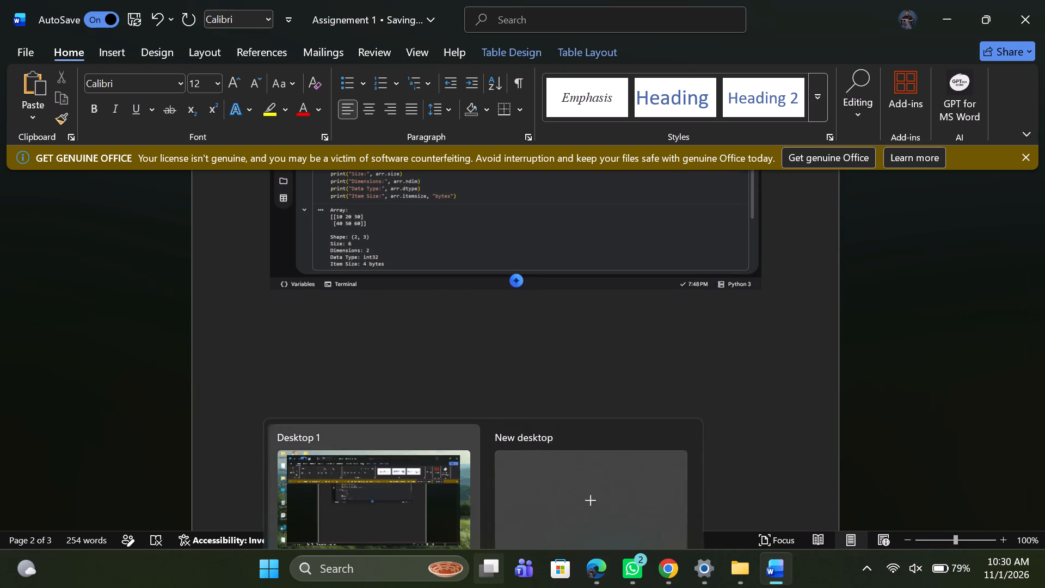
scroll(439, 353, "up", 1)
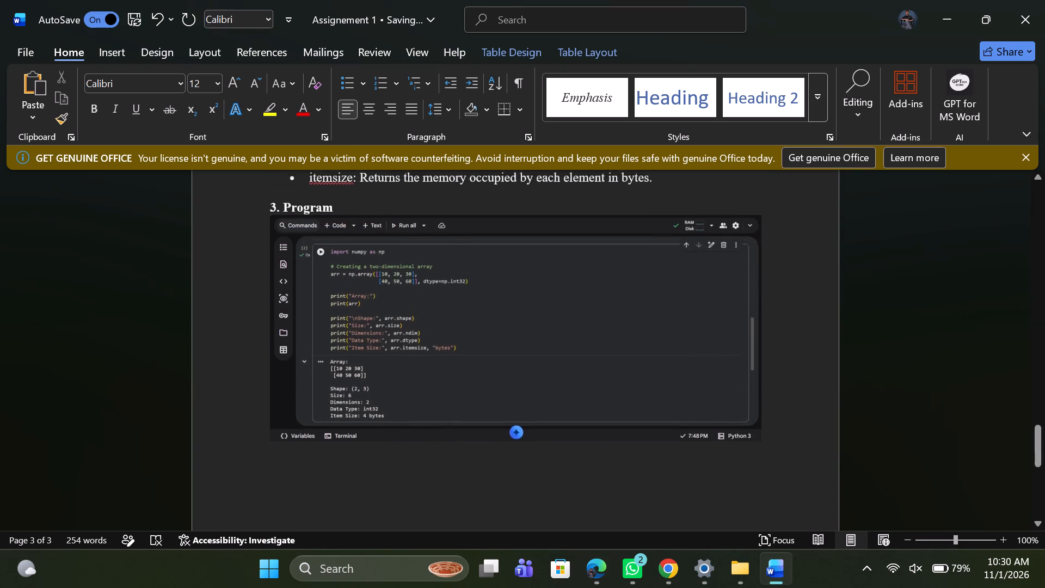
scroll(439, 353, "up", 1)
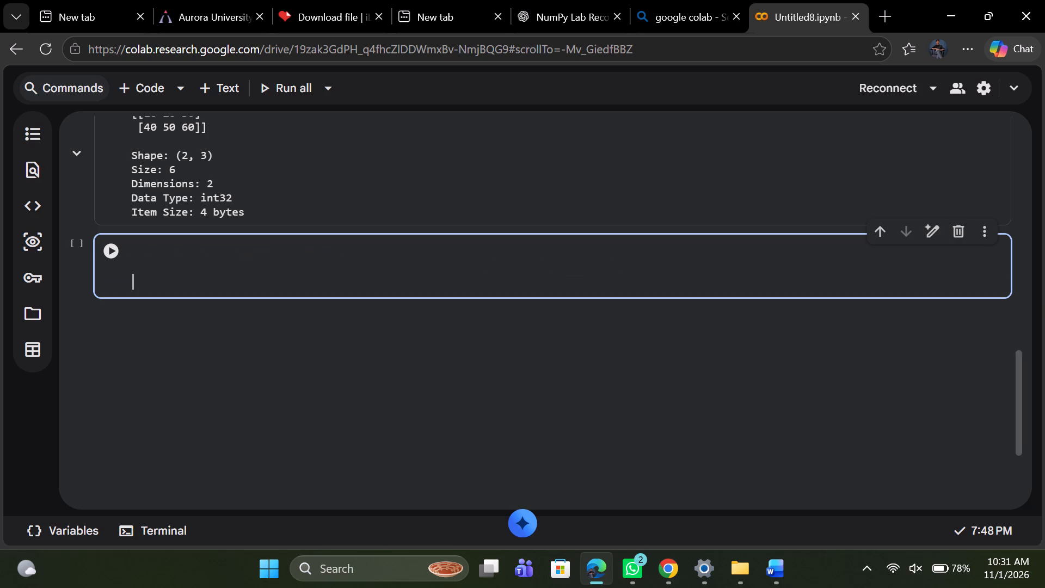
key("ctrl+shift+v")
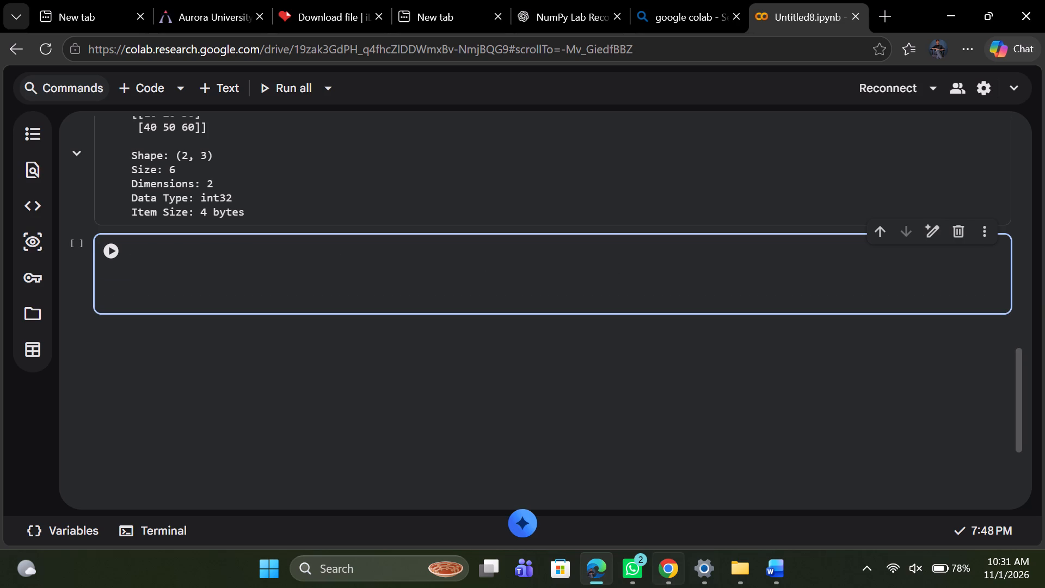
Copy the Experiment 3 Python program from ChatGPT again and paste it into the new Untitled8.ipynb cell.
left_click(594, 0)
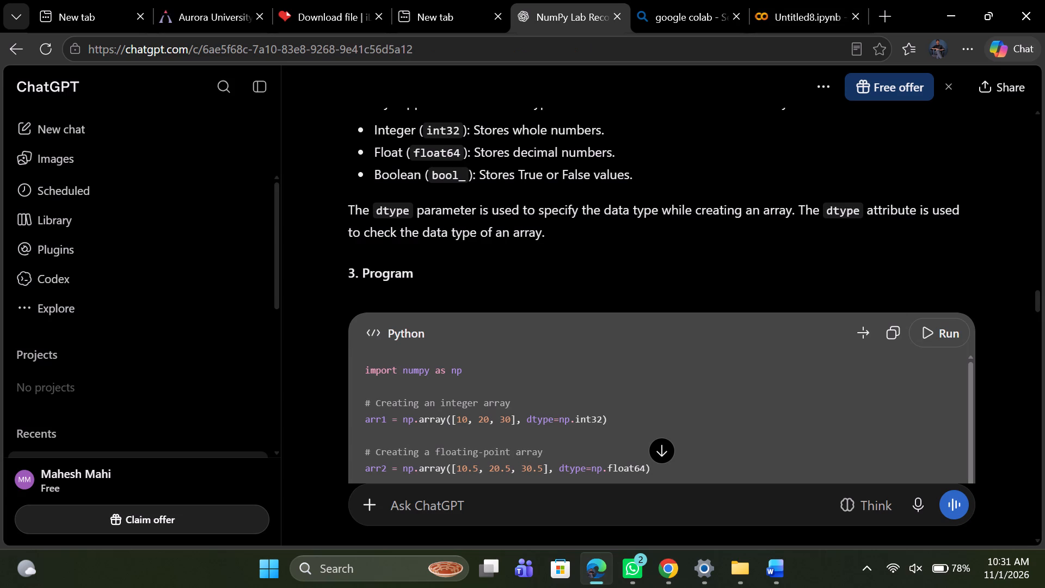
left_click(892, 341)
left_click(765, 0)
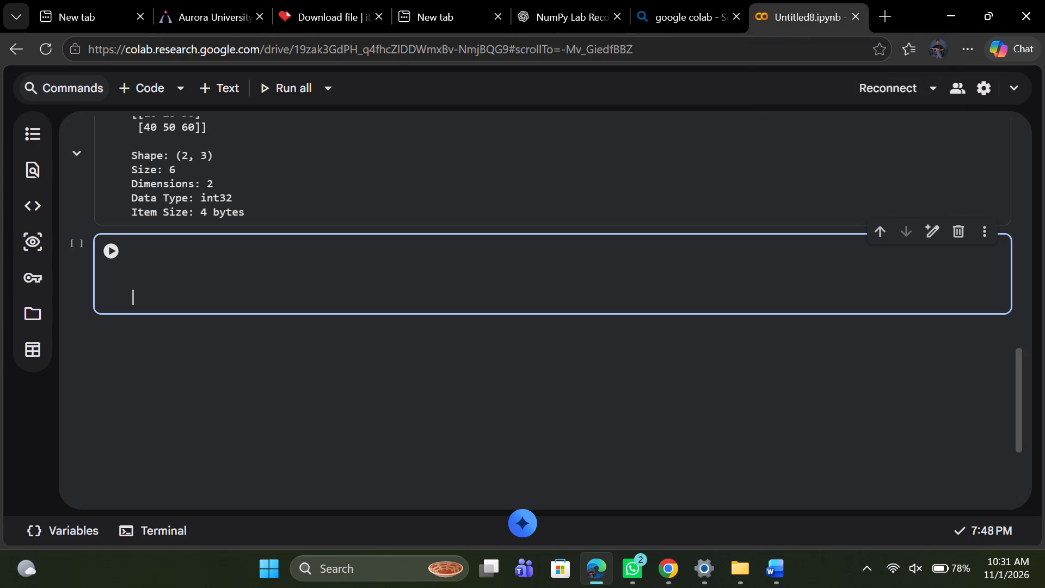
key("ctrl+v")
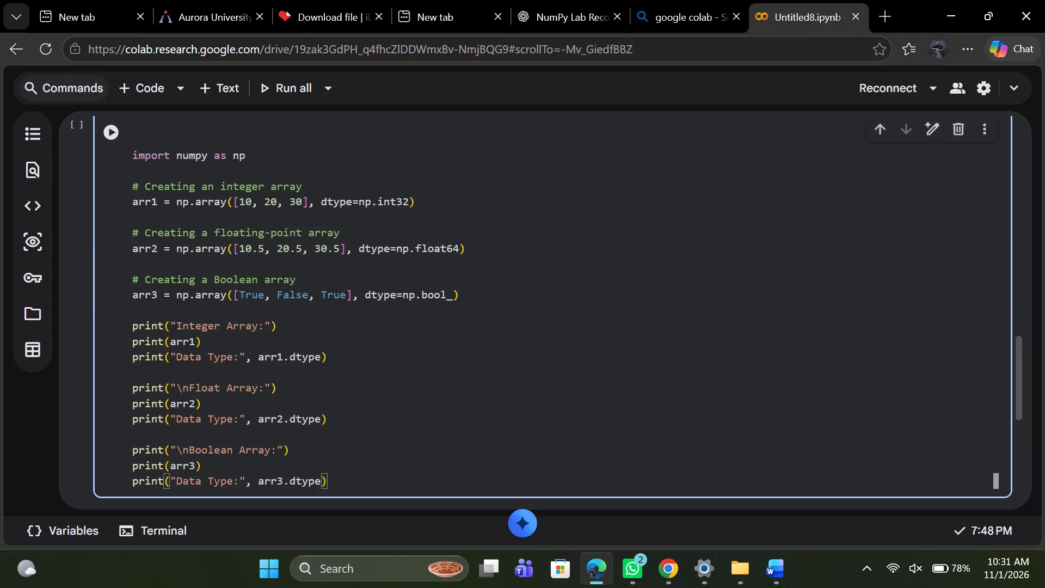
Run the Experiment 3 data types cell and check its output through to the Boolean array.
left_click(108, 130)
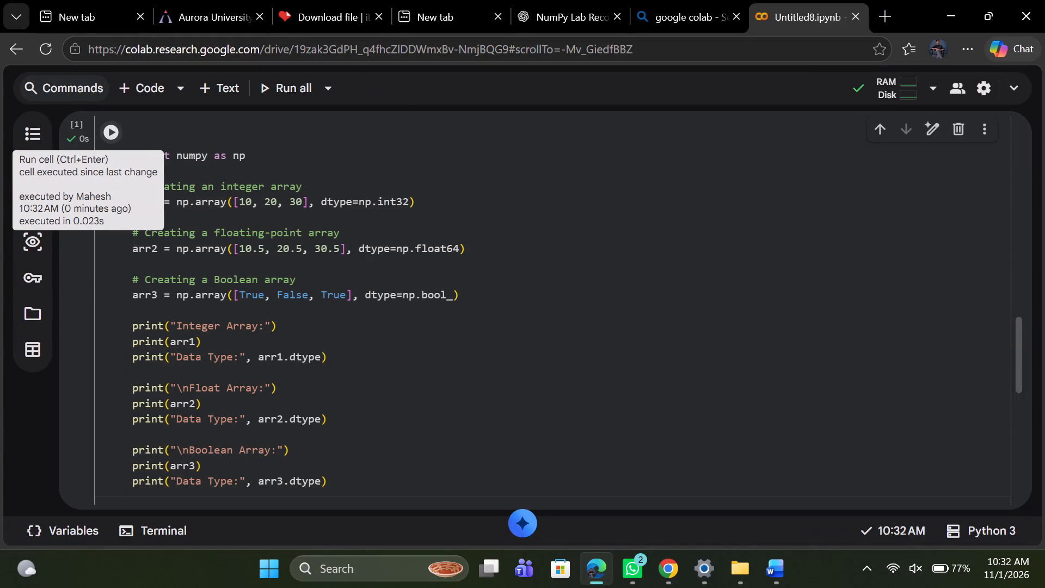
scroll(108, 130, "down", 1)
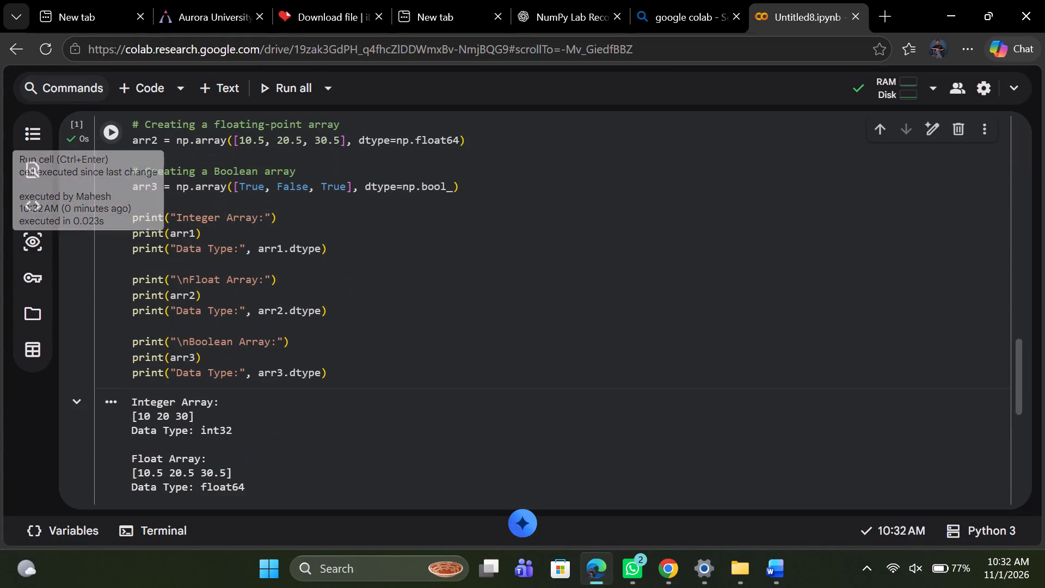
scroll(108, 130, "down", 3)
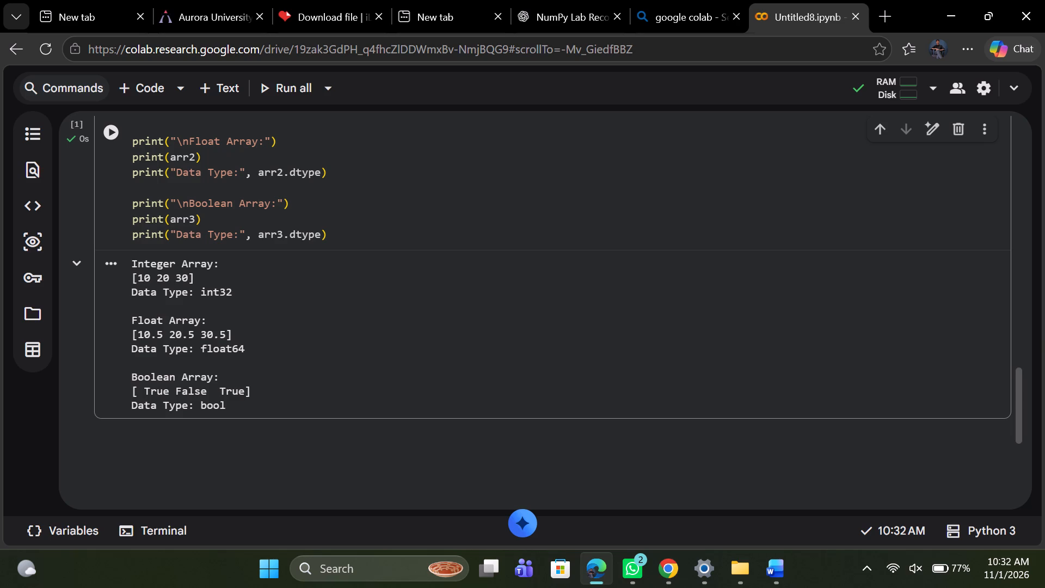
Take a rectangular screen clipping of the Colab page, framed from the import numpy line to the start of the output.
scroll(696, 484, "up", 1)
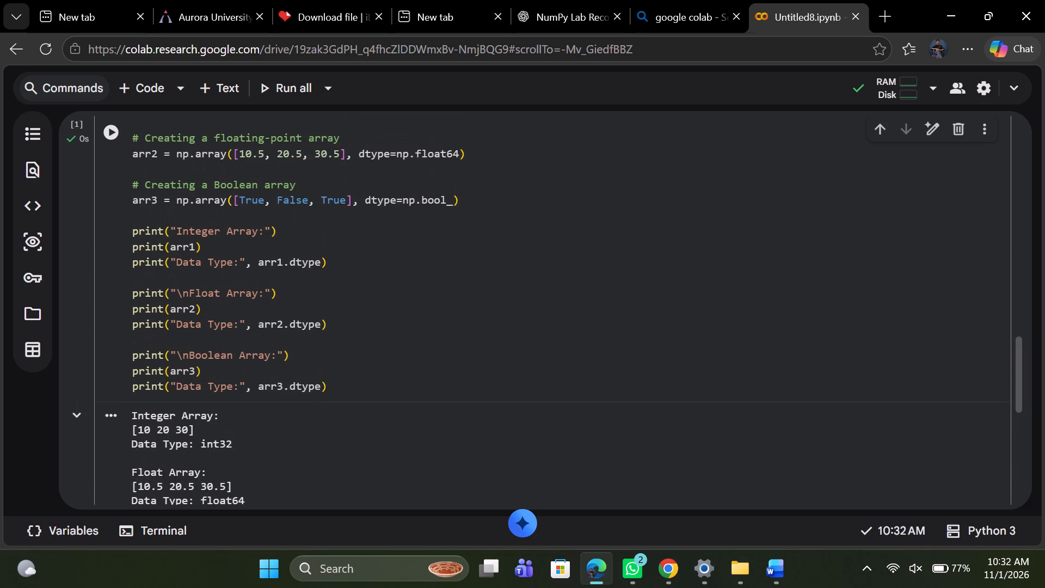
scroll(696, 484, "up", 3)
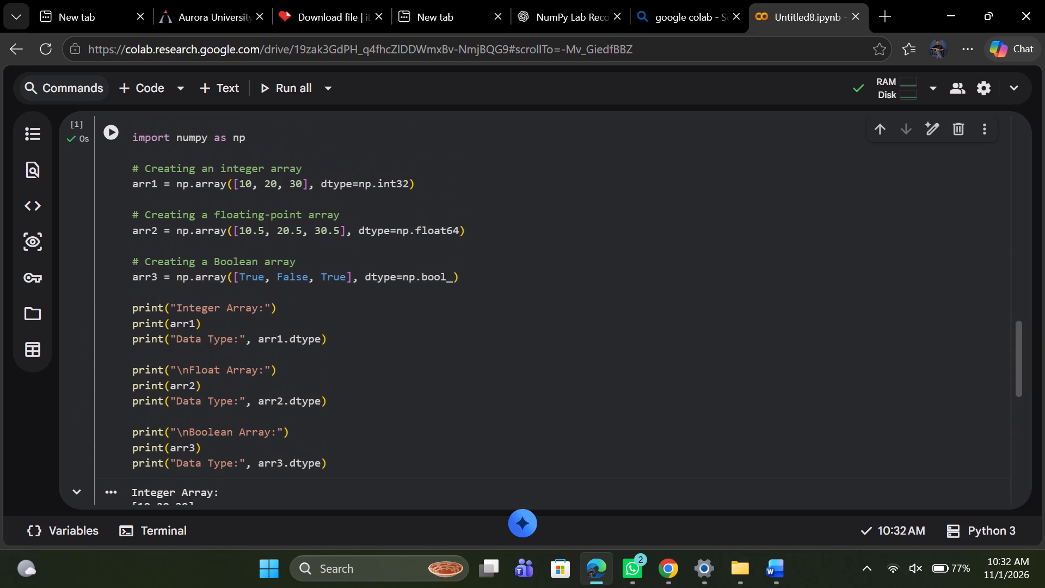
scroll(696, 484, "up", 1)
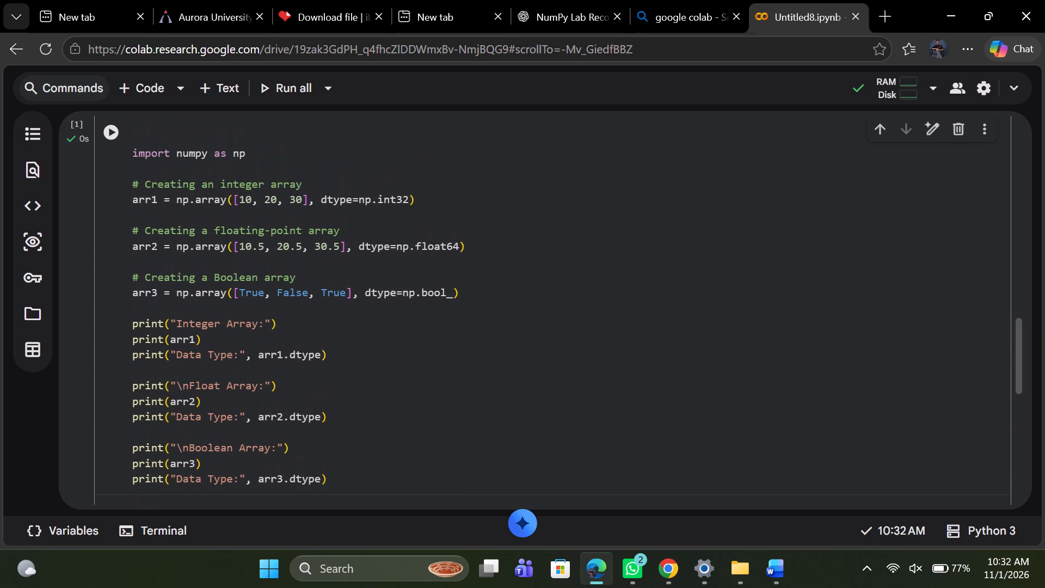
scroll(696, 484, "up", 1)
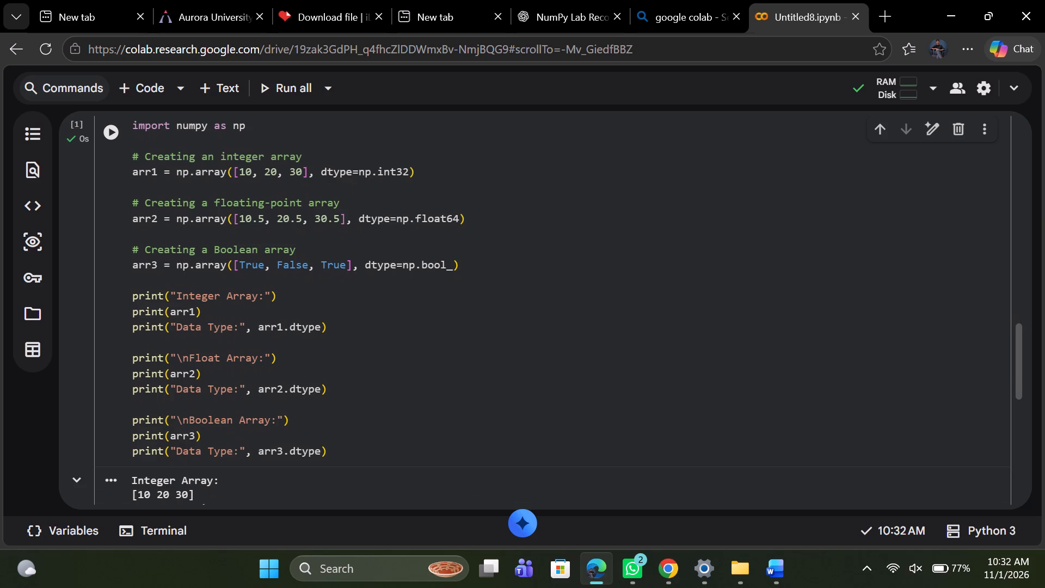
scroll(696, 484, "up", 1)
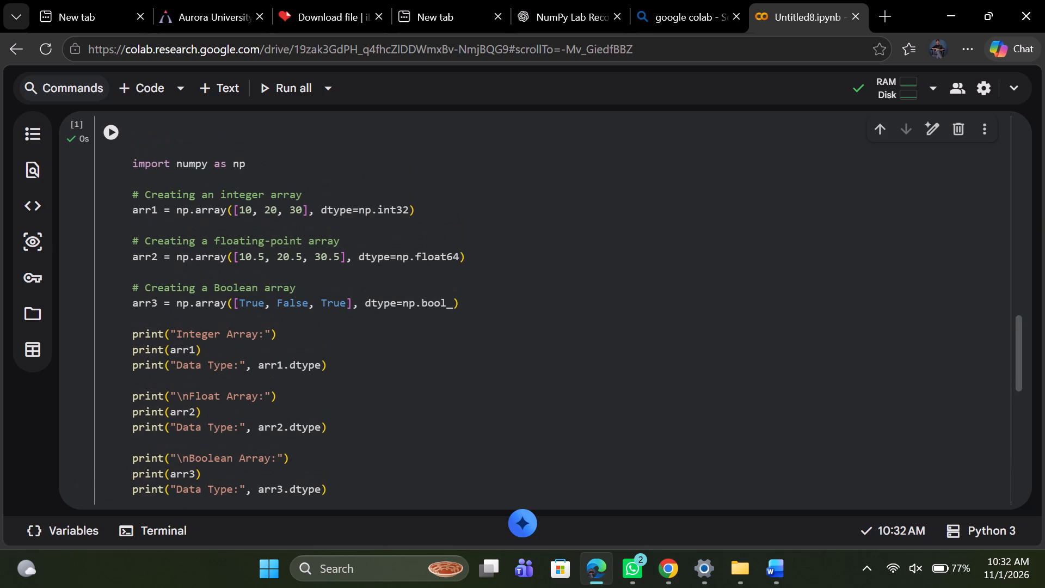
scroll(696, 484, "down", 1)
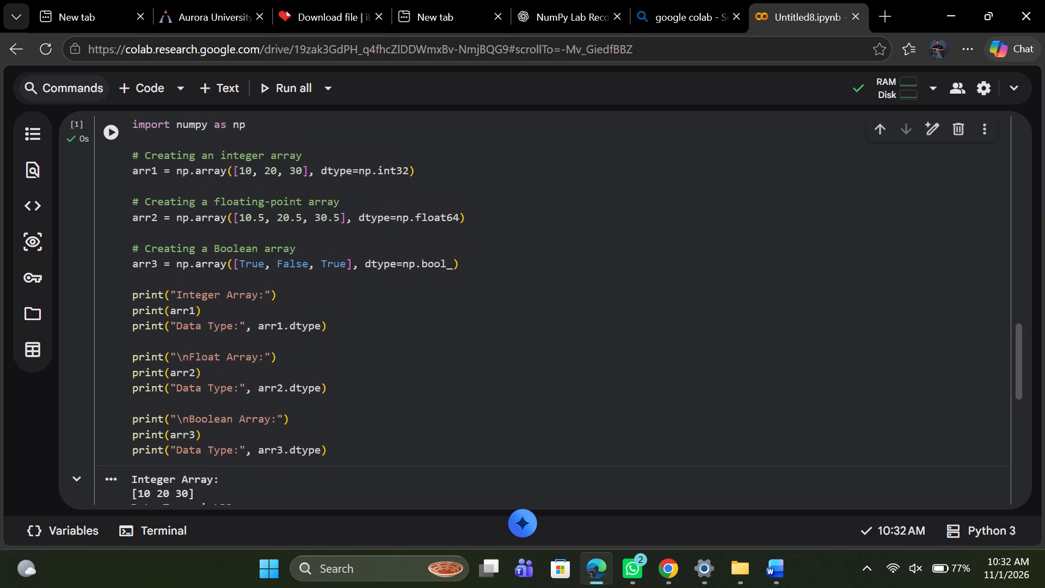
scroll(696, 484, "down", 1)
key("Print")
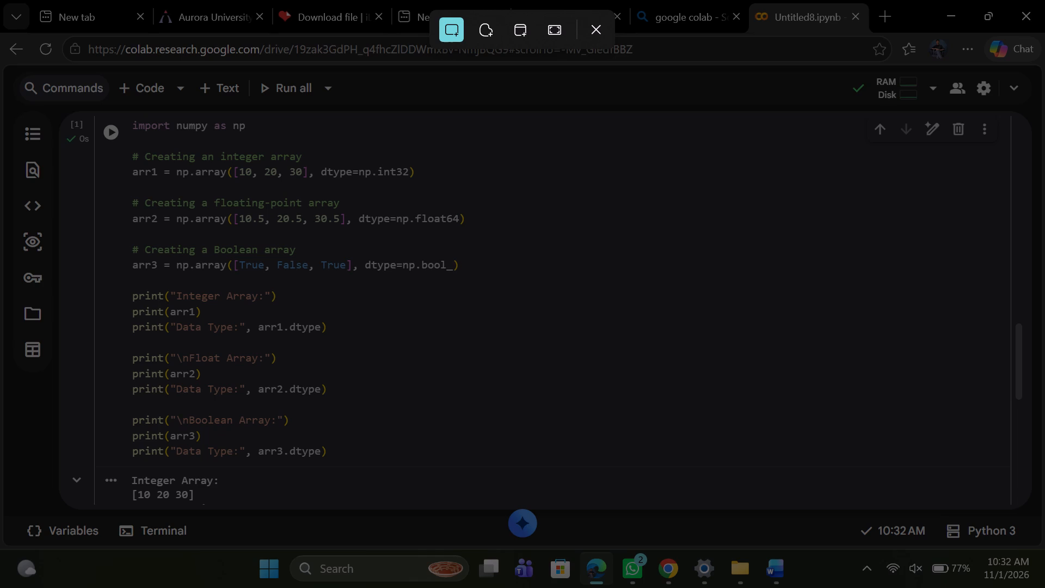
left_click_drag(4, 64, 1044, 544)
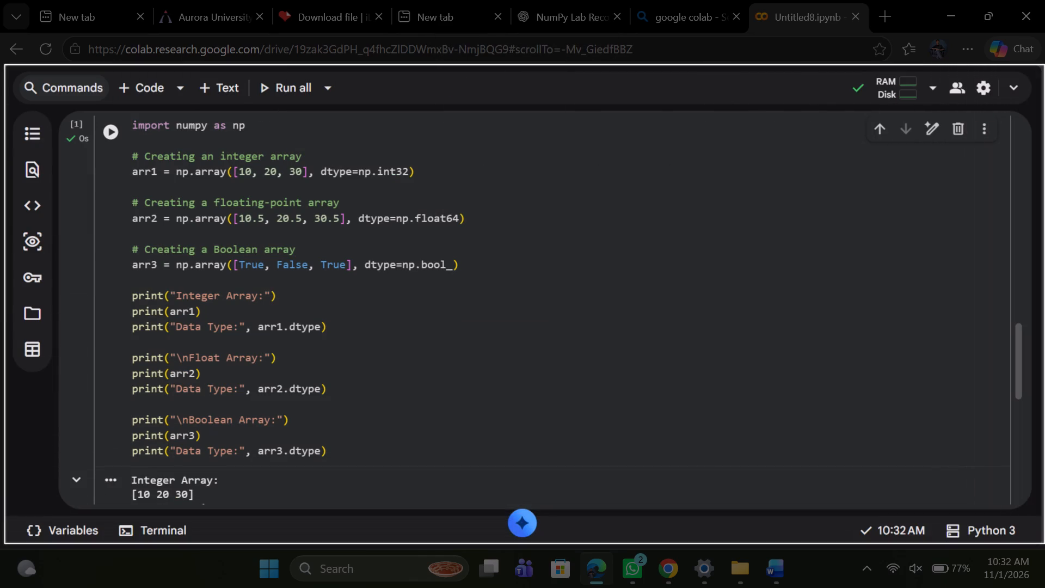
left_click_drag(1044, 544, 1023, 546)
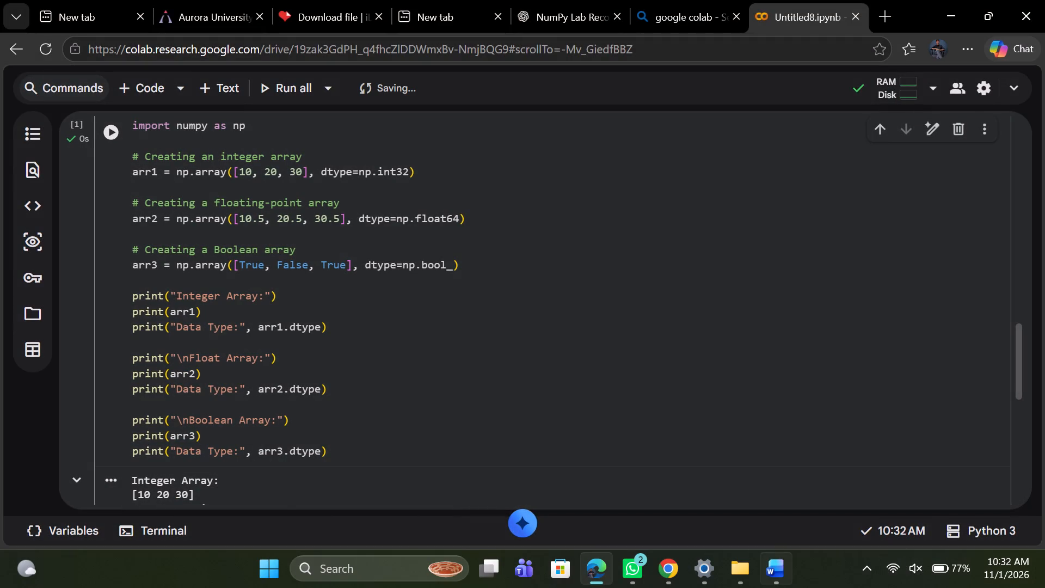
Switch to Word and paste the Colab program screenshot on a new line below Experiment 3's "3. Program" heading.
left_click(780, 568)
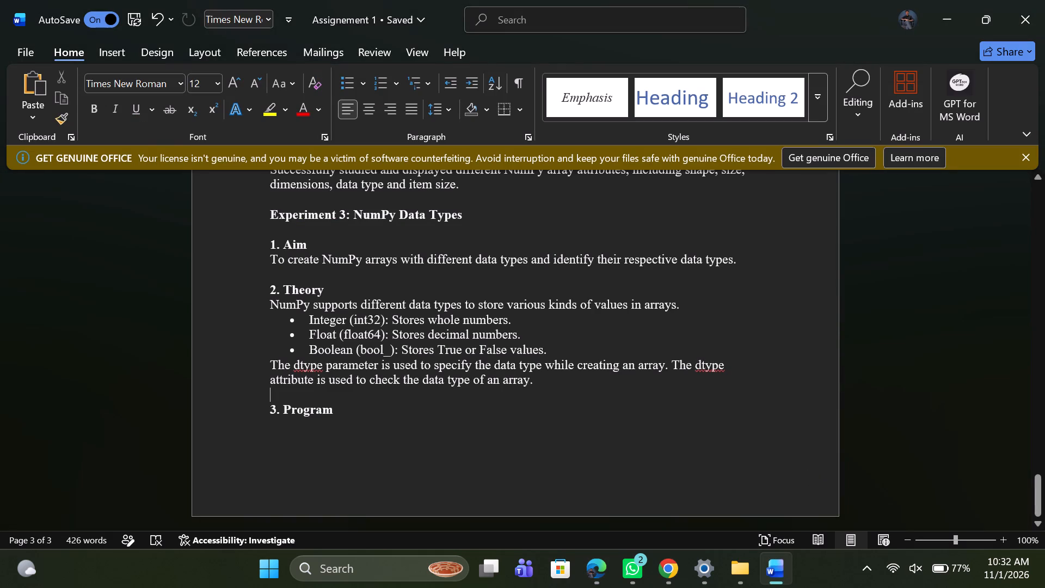
left_click(421, 429)
key("Return")
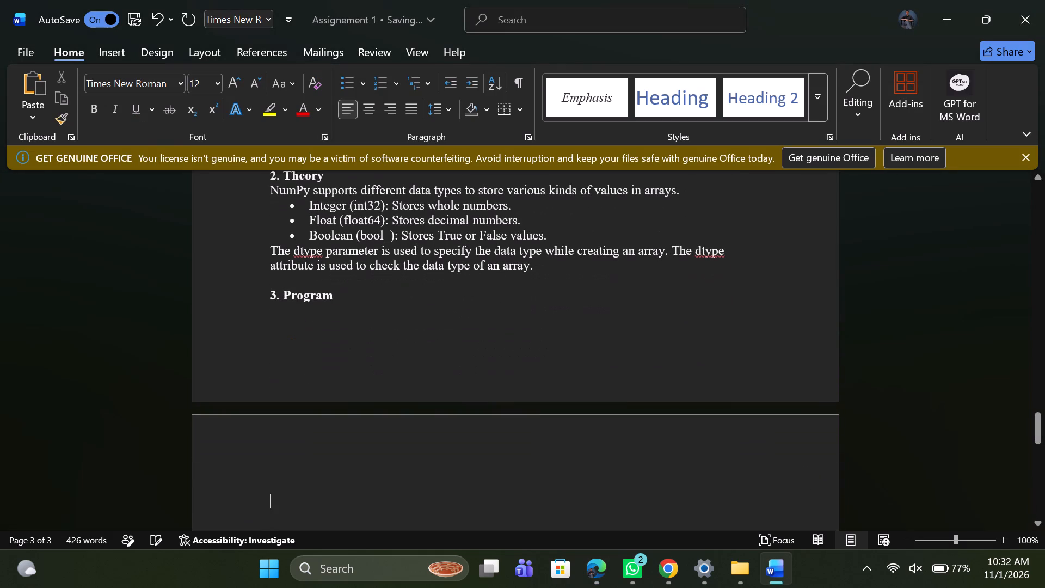
key("ctrl+v")
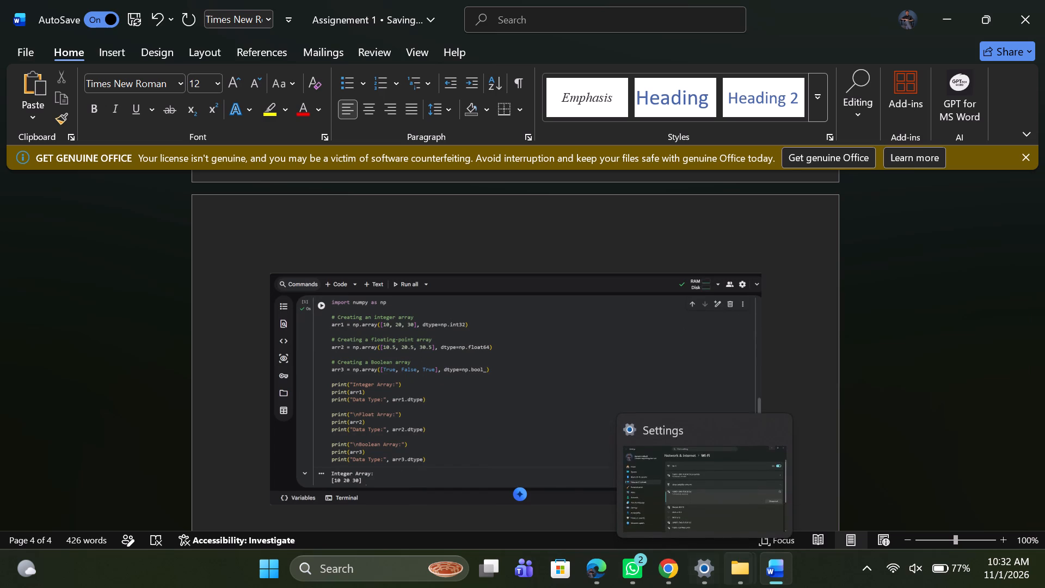
Switch to Edge and take a rectangular screen clipping of the Colab page, framed from the arr3 line through the Boolean array output.
left_click(593, 563)
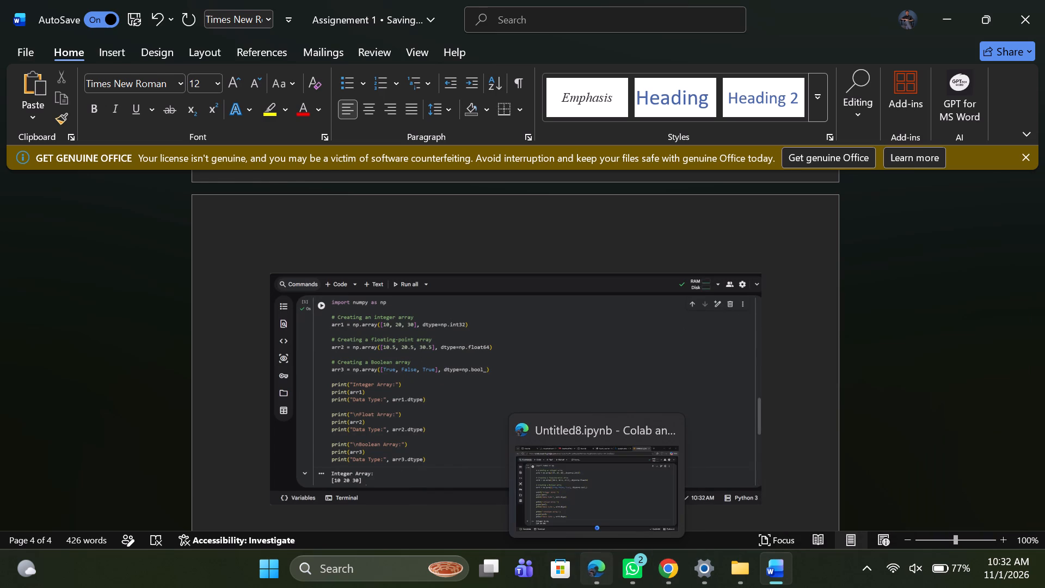
scroll(503, 387, "down", 1)
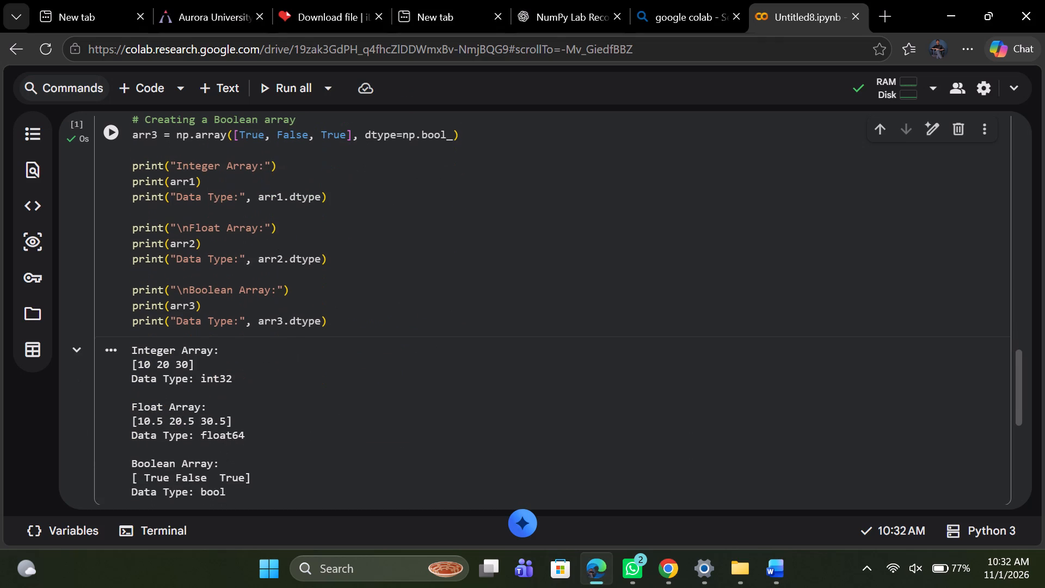
scroll(503, 387, "down", 1)
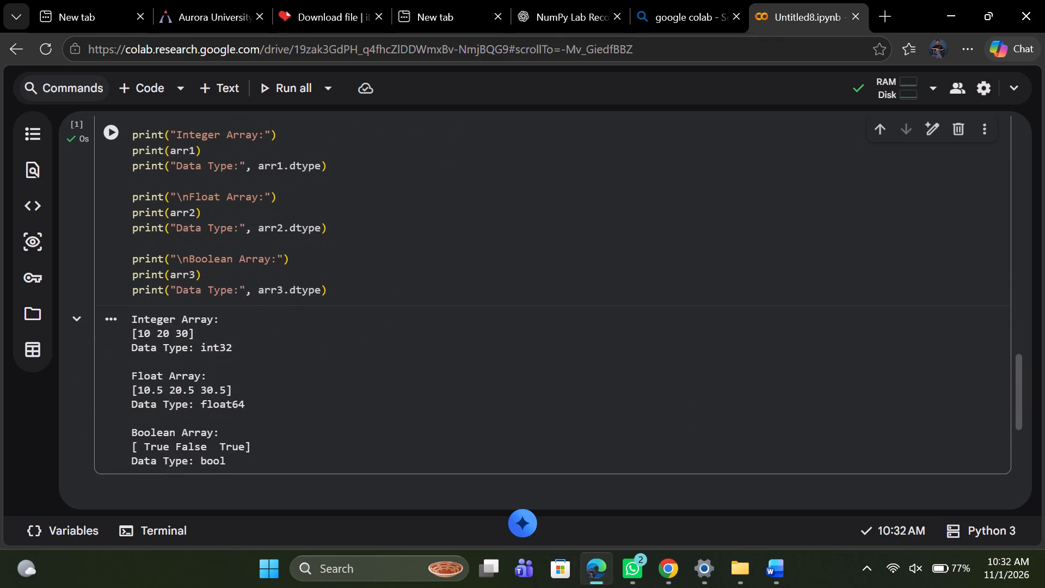
scroll(503, 387, "down", 1)
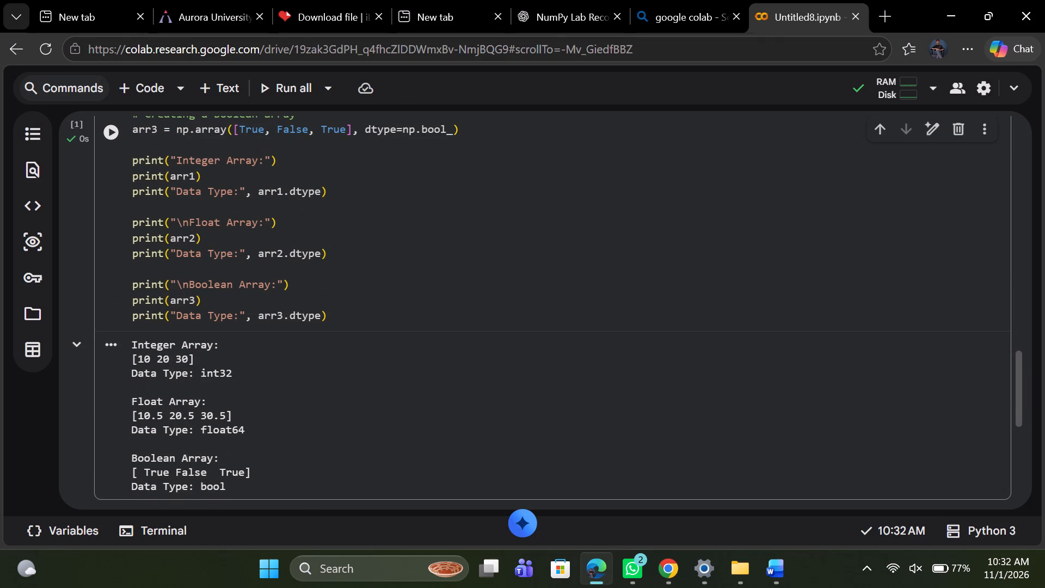
key("Print")
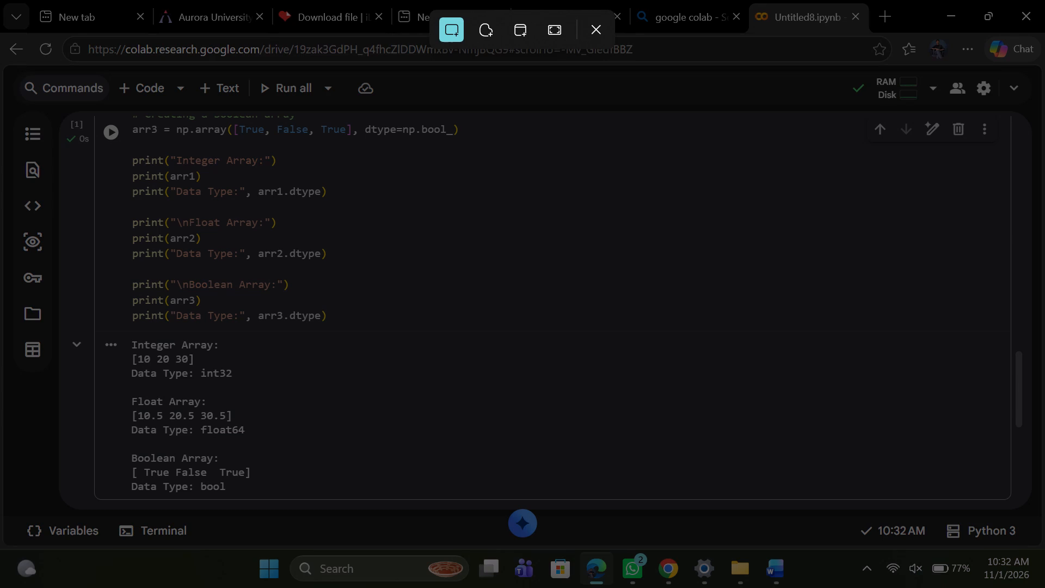
left_click_drag(1, 73, 871, 495)
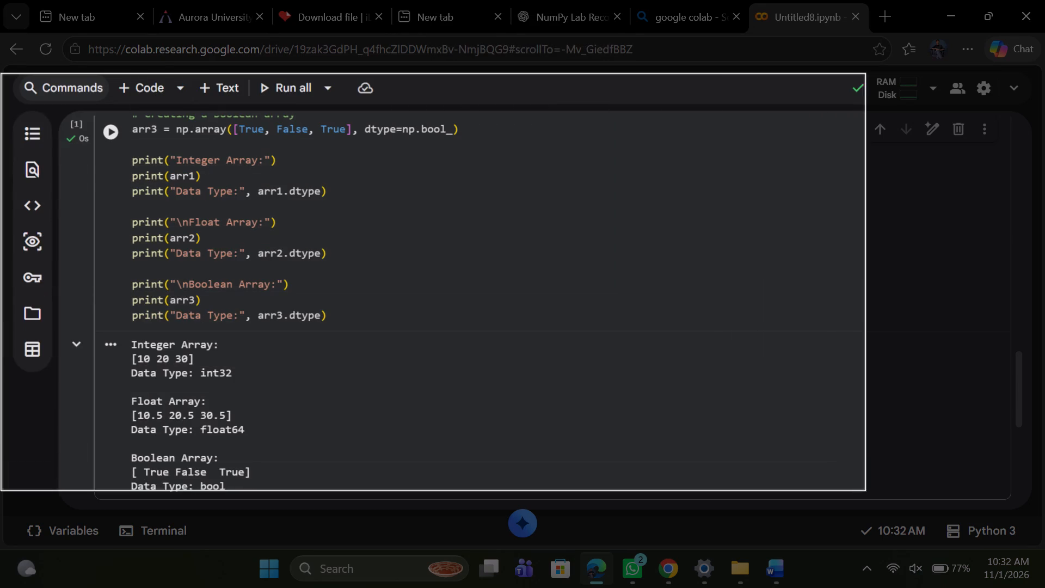
left_click_drag(871, 495, 1016, 527)
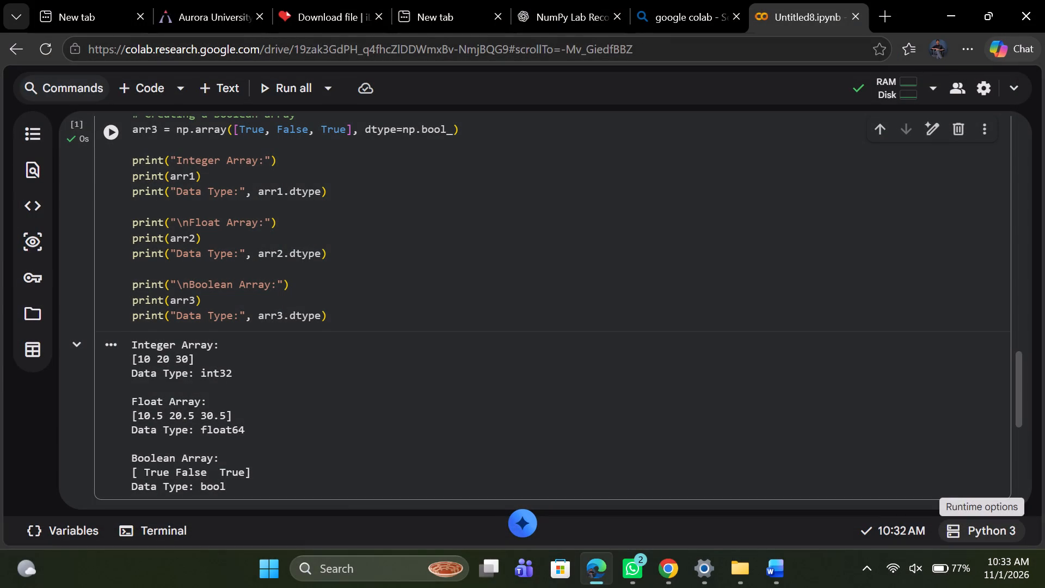
key("Print")
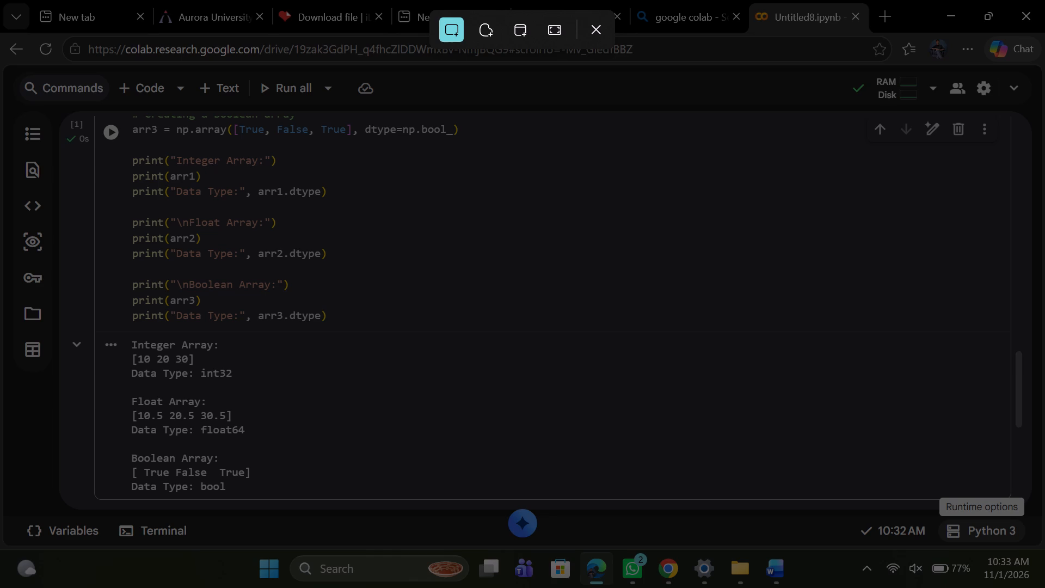
left_click_drag(4, 74, 902, 428)
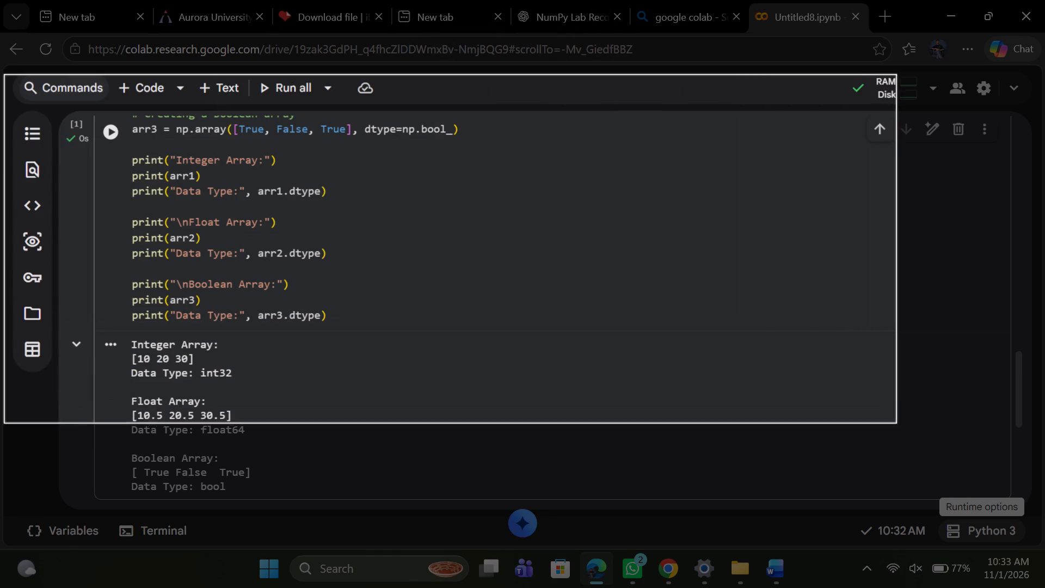
left_click_drag(902, 428, 1044, 546)
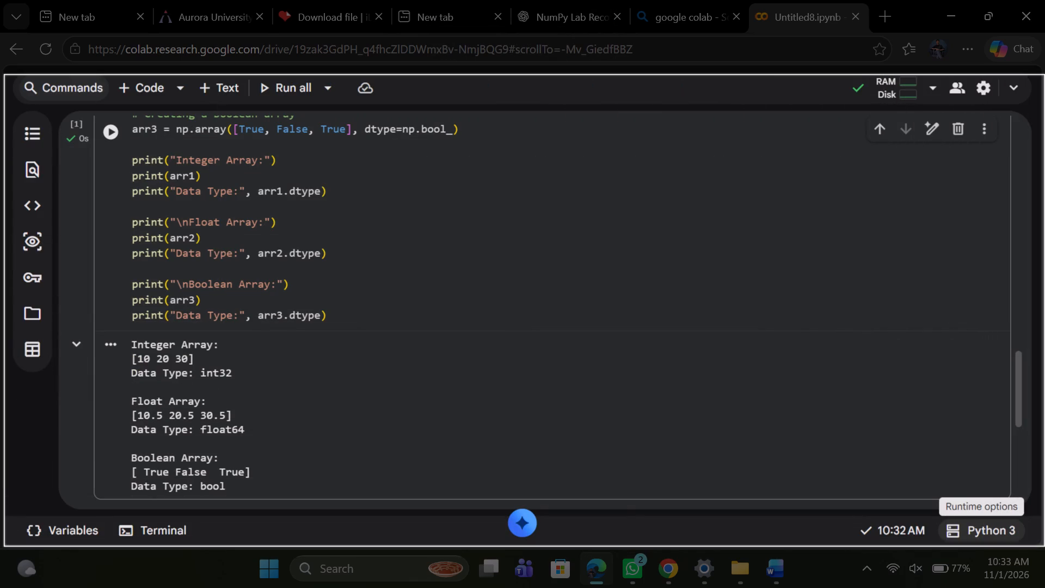
left_click_drag(1044, 546, 1044, 546)
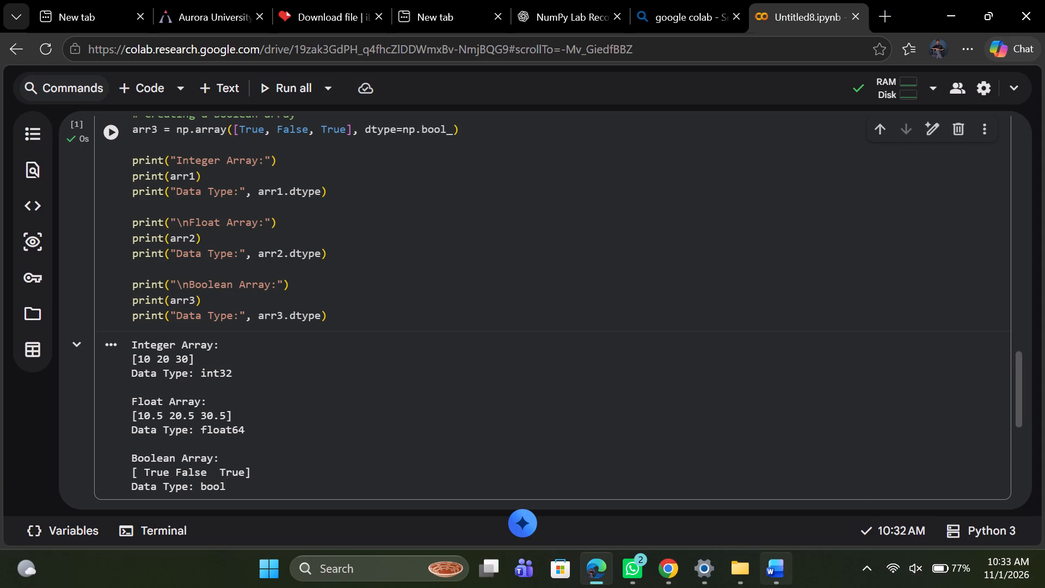
Switch to Word and paste the output clipping below the first Experiment 3 screenshot, adding line breaks after it.
left_click(780, 566)
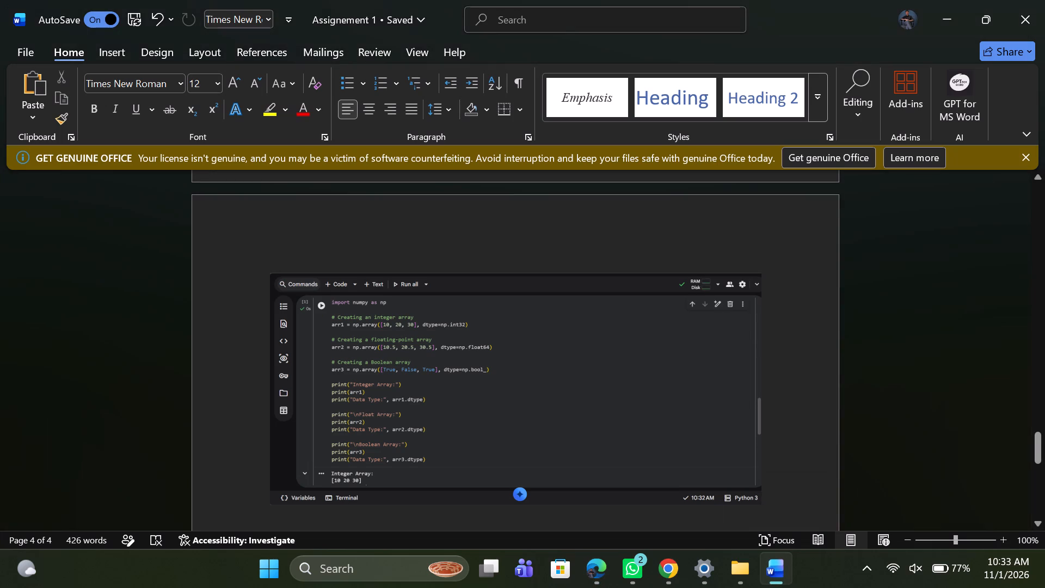
scroll(698, 437, "down", 1)
key("Return")
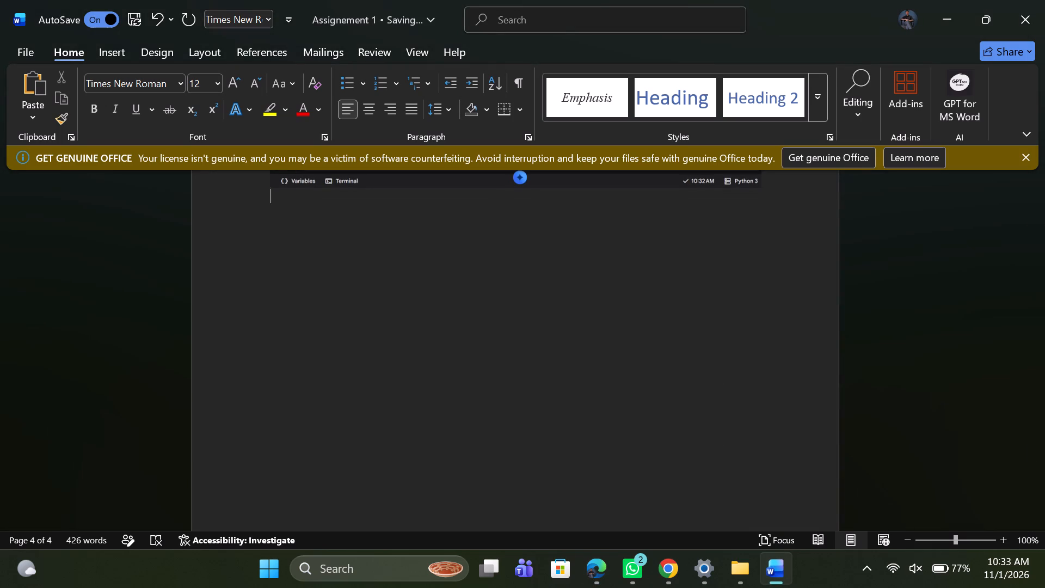
key("Return")
key("ctrl+v")
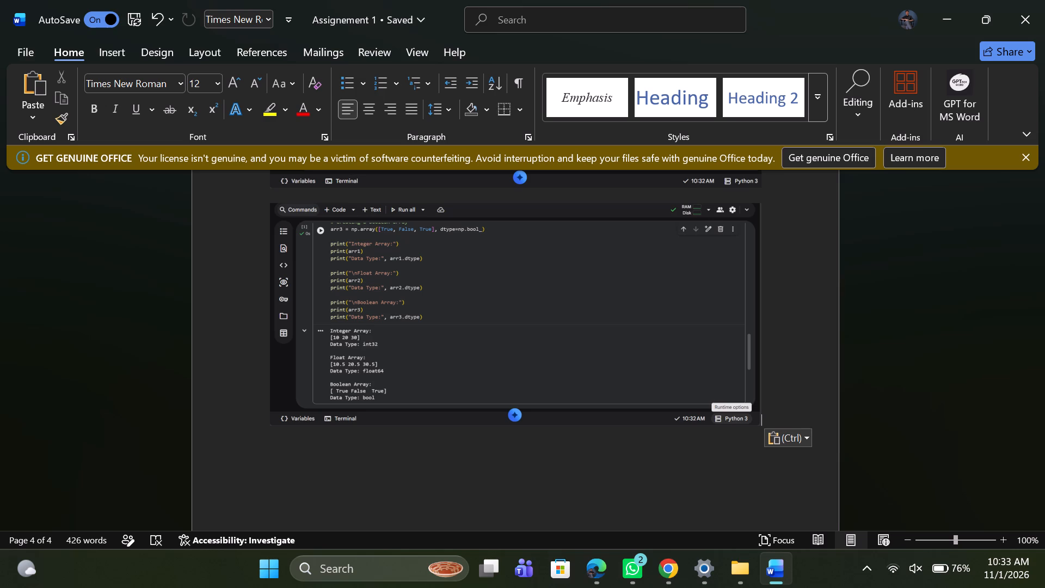
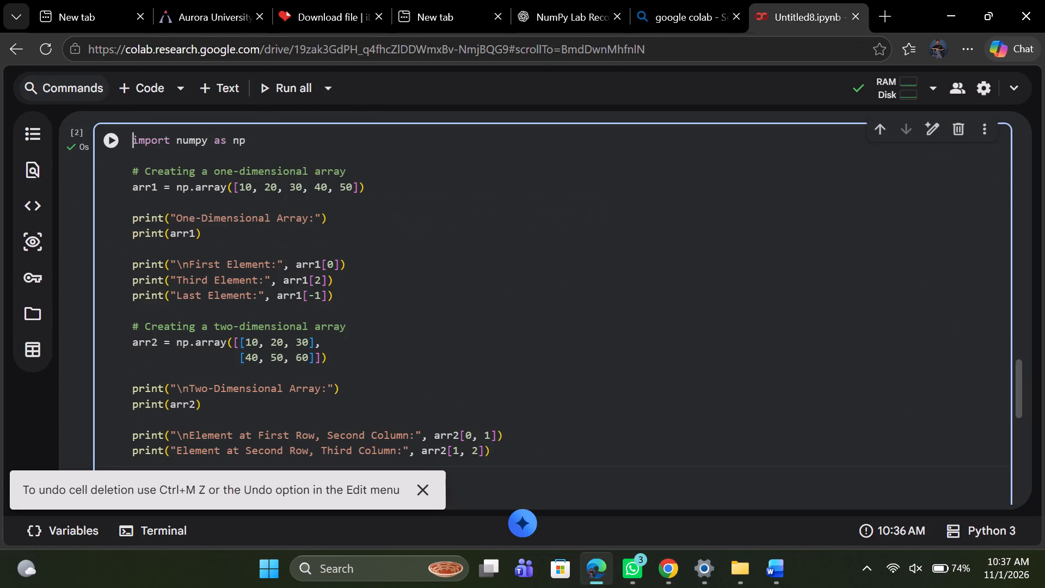
Add a code cell below the last output, paste the copied NumPy slicing program into it and run it.
scroll(587, 273, "down", 4)
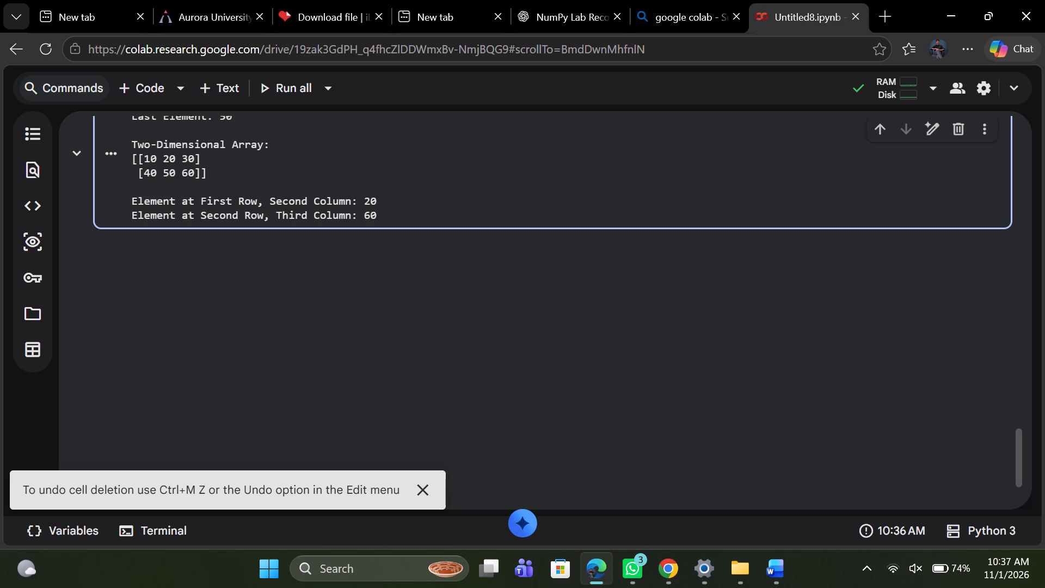
left_click(495, 229)
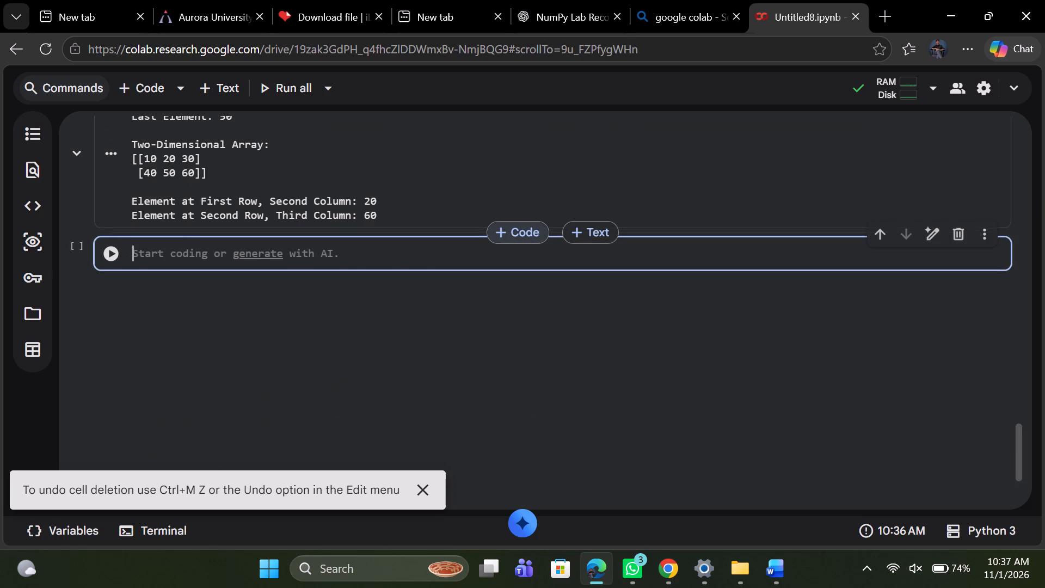
key("ctrl+v")
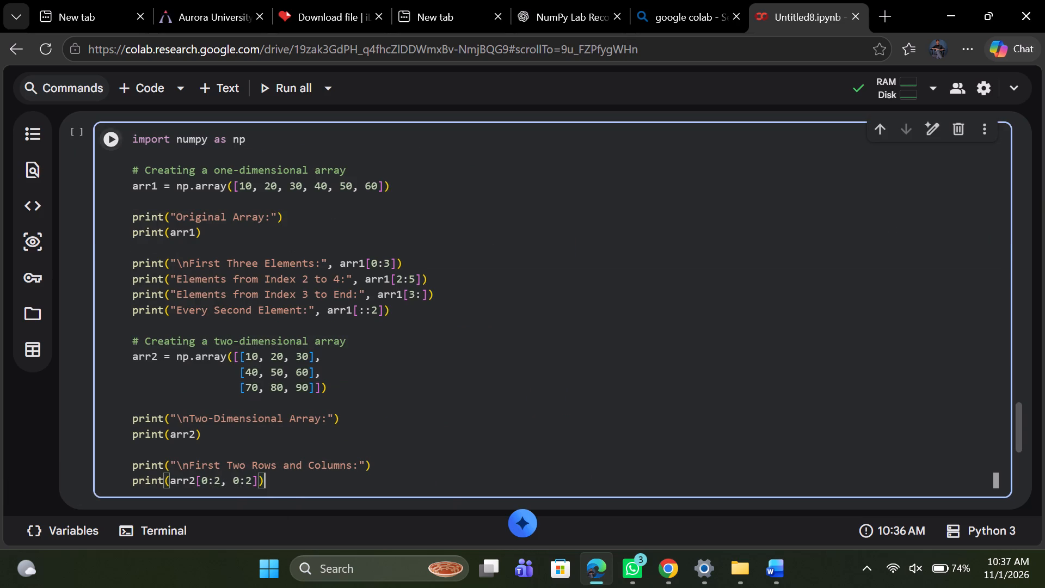
left_click(101, 135)
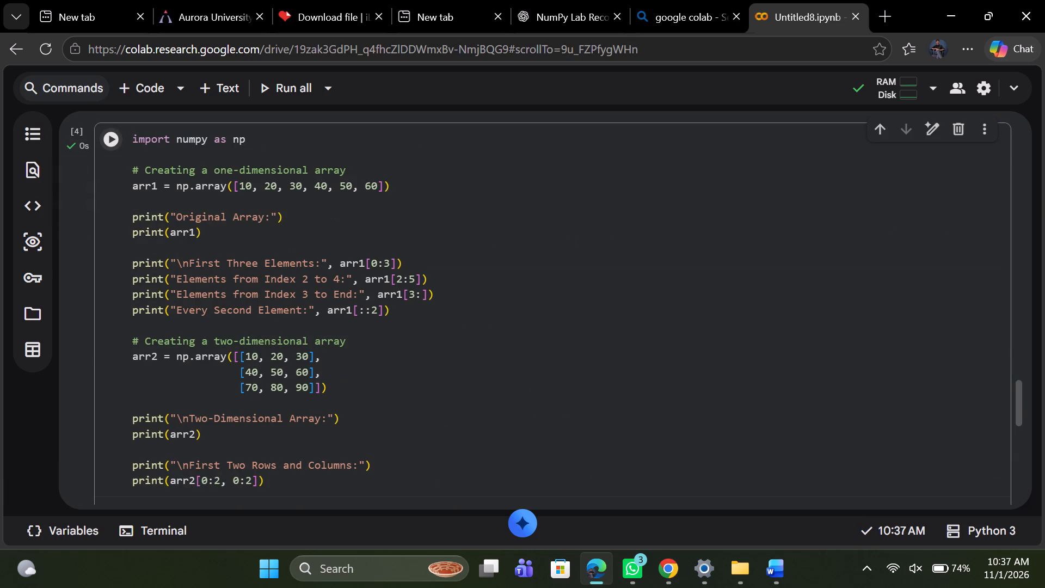
Capture the slicing program cell in Colab and paste the screenshot on a new line after General syntax in the Word document Assignement 1.
scroll(101, 135, "right", 1)
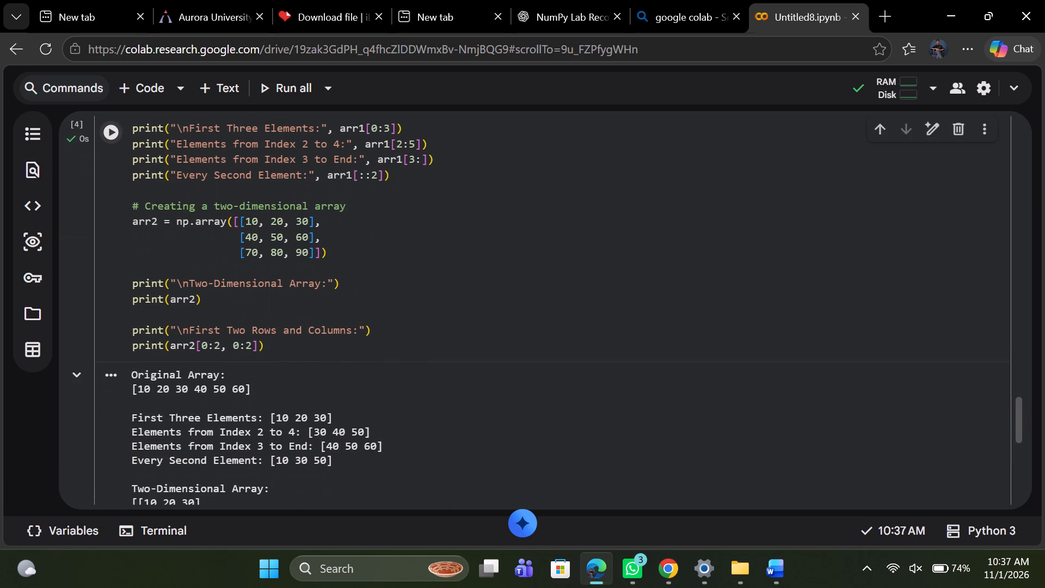
scroll(101, 135, "right", 1)
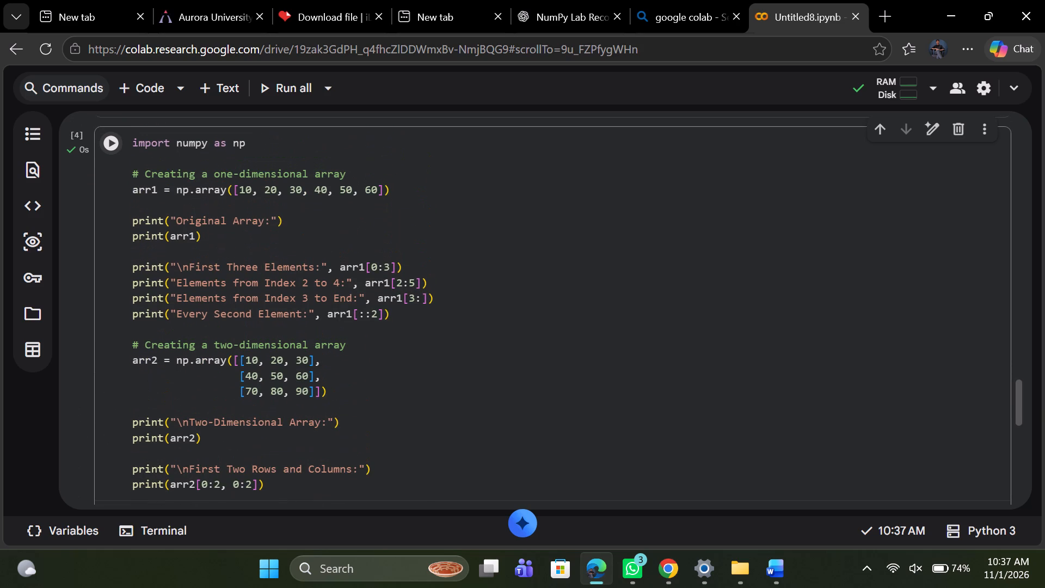
key("Print")
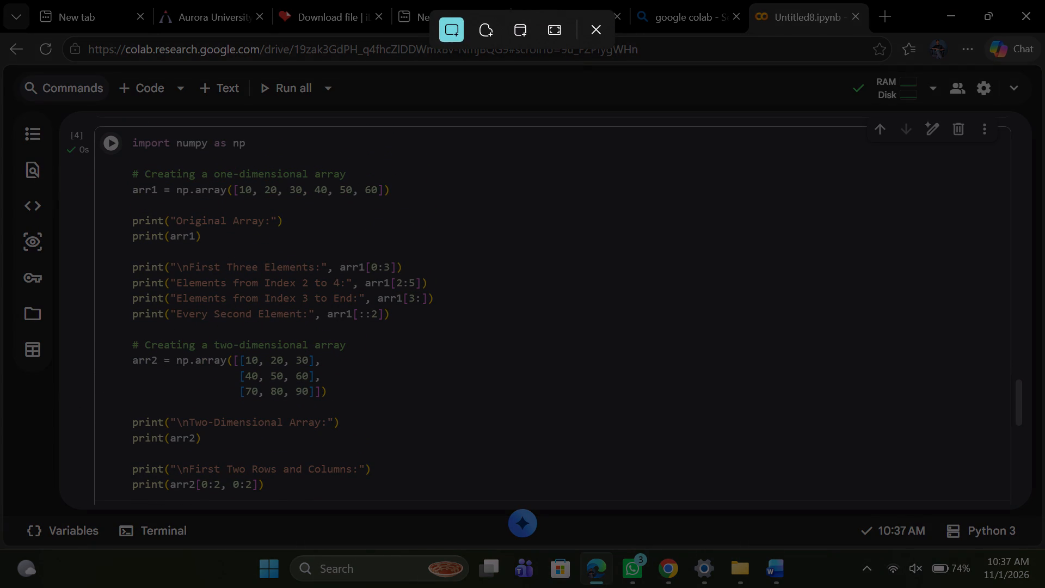
left_click_drag(5, 66, 1044, 557)
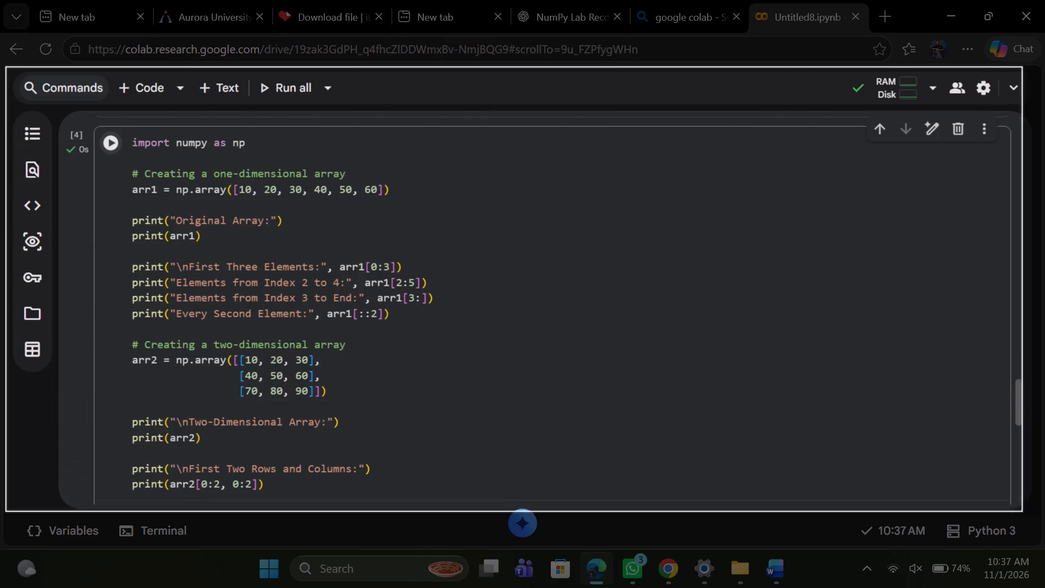
left_click_drag(1044, 557, 1037, 547)
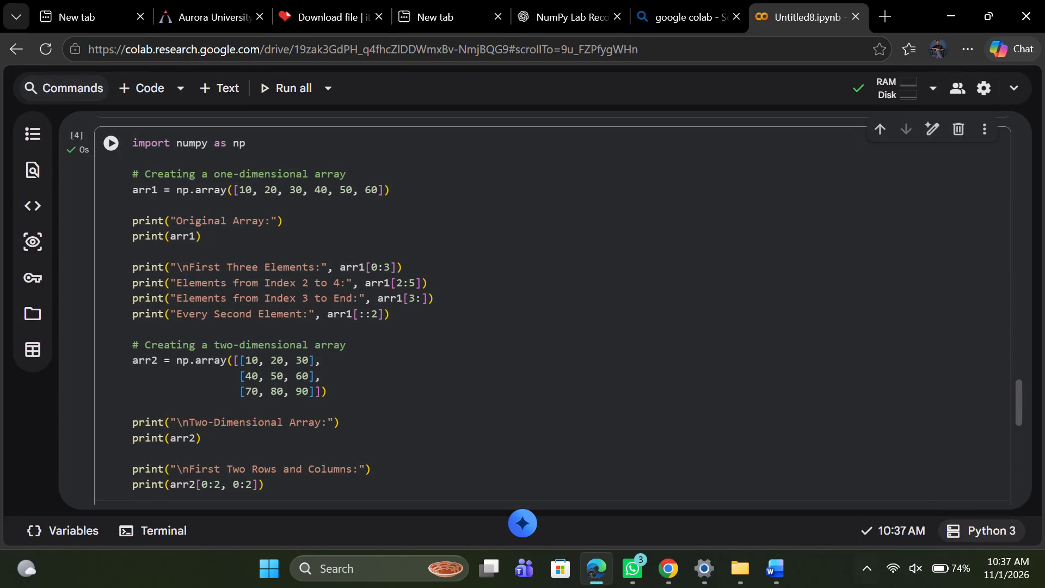
left_click(776, 565)
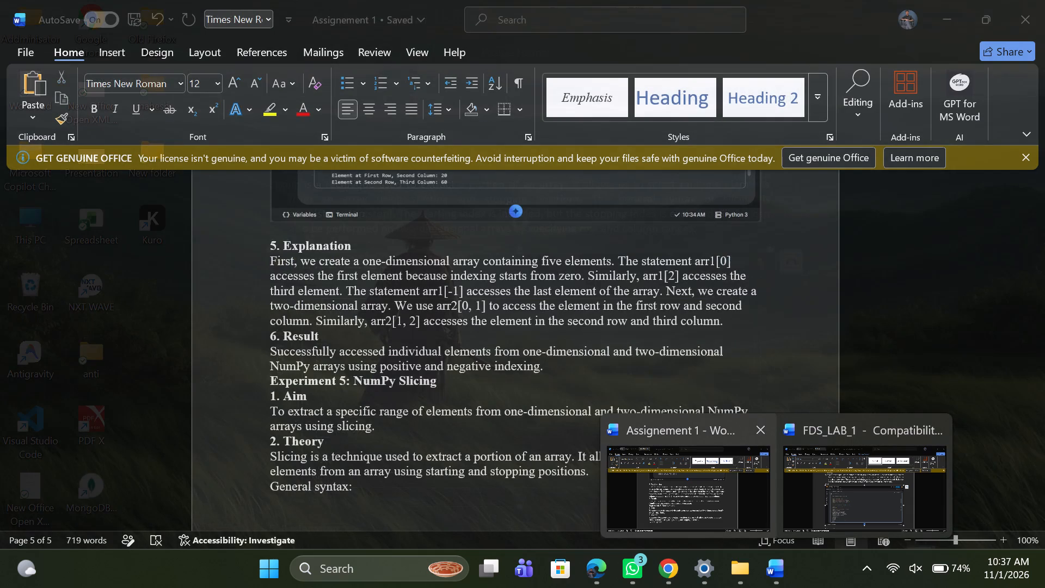
left_click(713, 497)
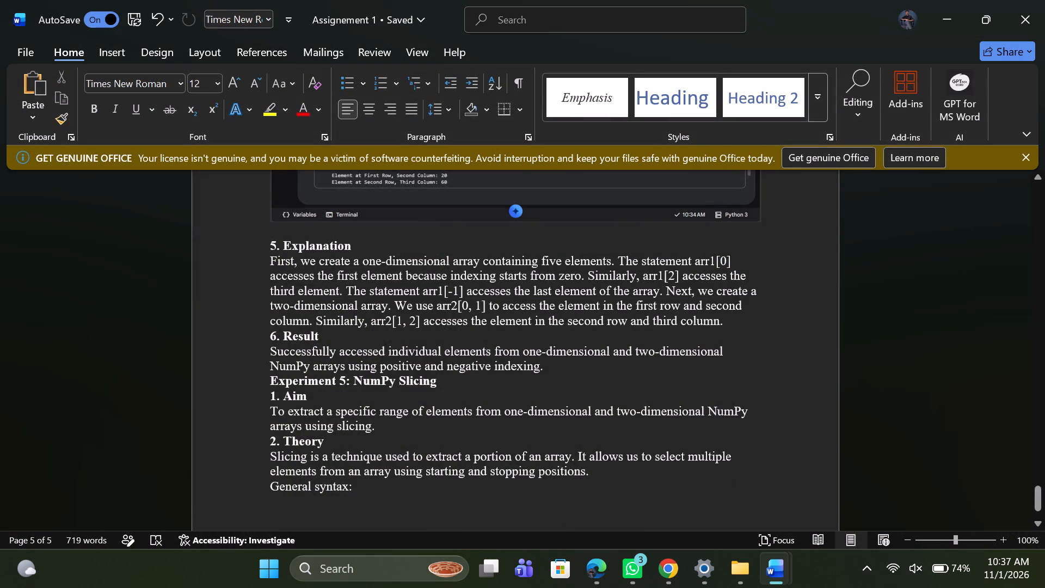
key("Return")
key("ctrl+v")
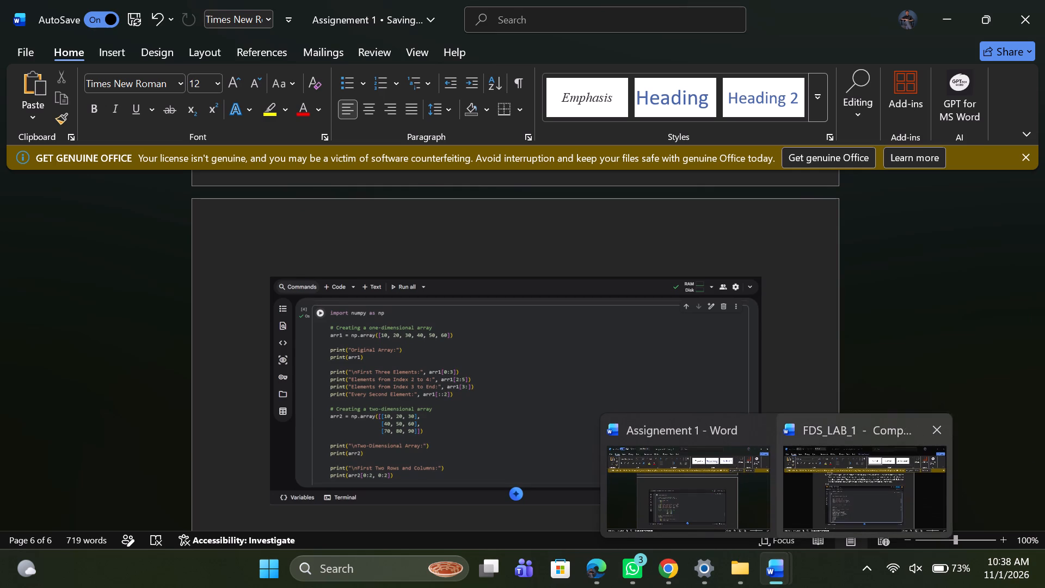
Close the FDS_LAB_1 document and return to Assignement 1 in Word.
left_click(935, 426)
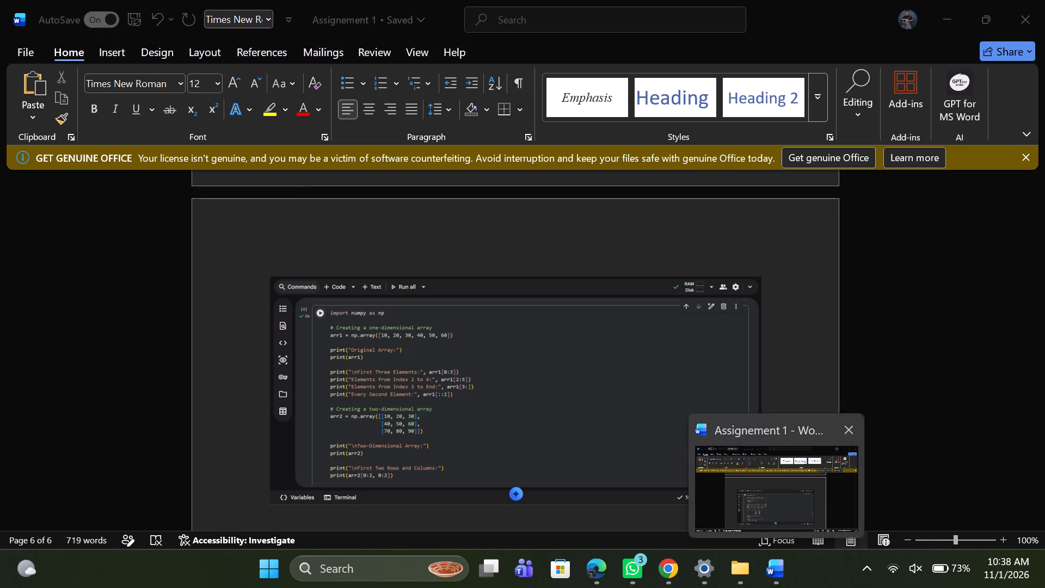
left_click(762, 488)
Look through the program and output screenshots of the earlier experiments in Assignement 1, ending at the new slicing screenshot.
scroll(514, 391, "up", 14)
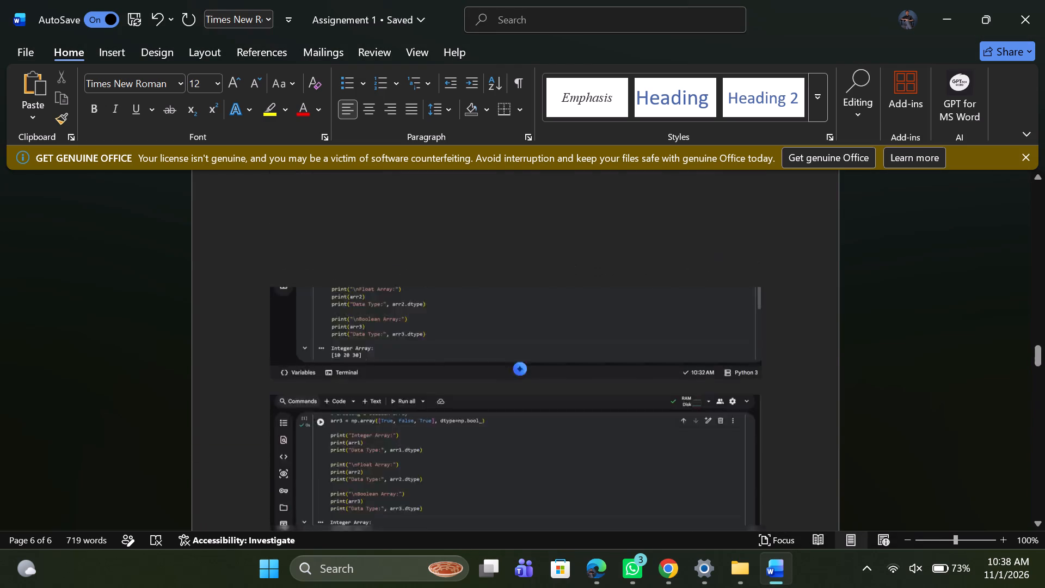
scroll(514, 391, "up", 15)
scroll(514, 391, "down", 6)
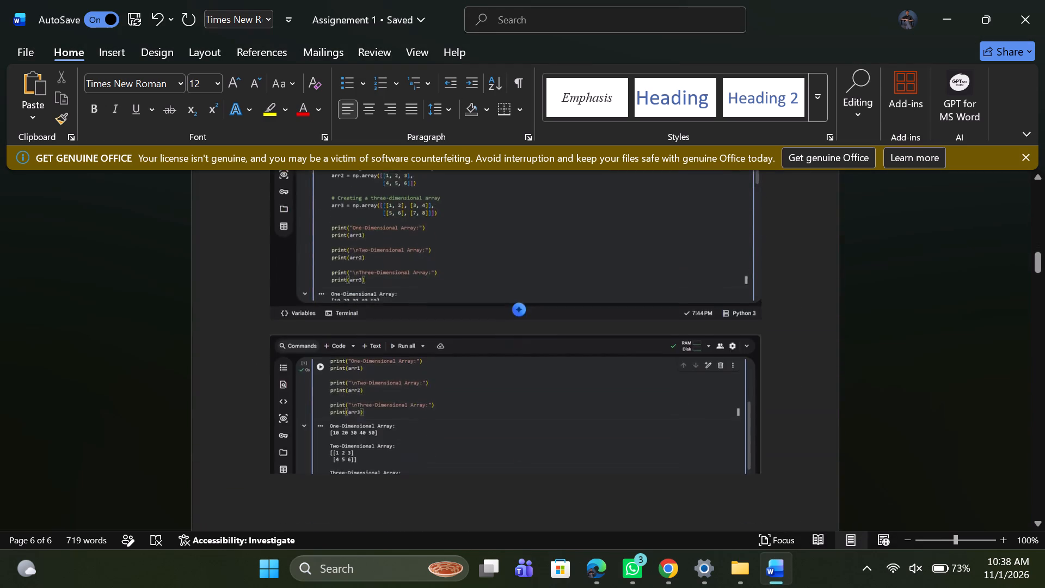
scroll(514, 391, "down", 16)
scroll(514, 391, "up", 2)
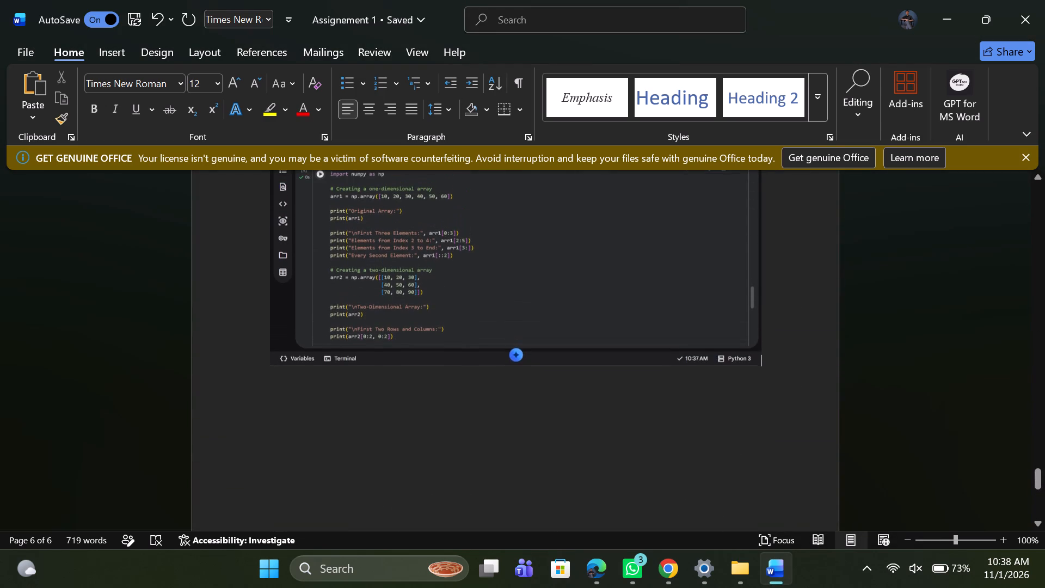
Capture the complete output of the slicing program in Colab and paste the screenshot below the program image in Assignement 1.
left_click(599, 565)
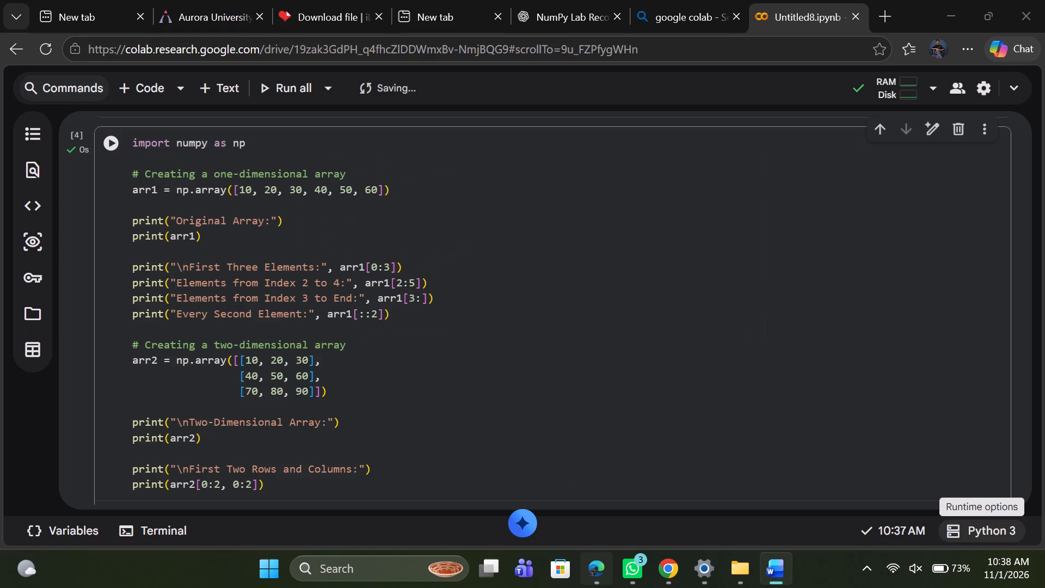
scroll(544, 411, "down", 3)
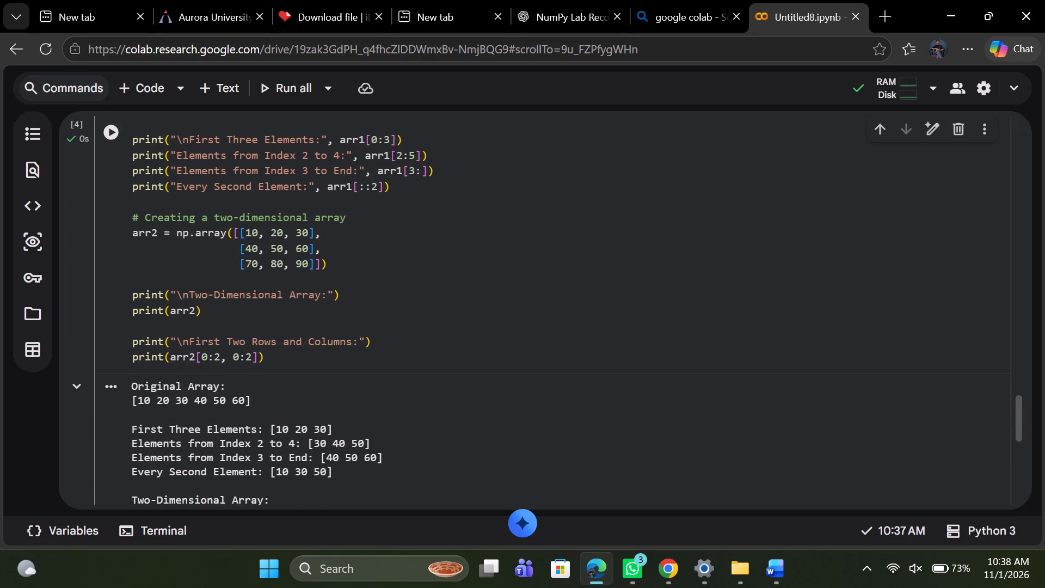
scroll(544, 411, "down", 3)
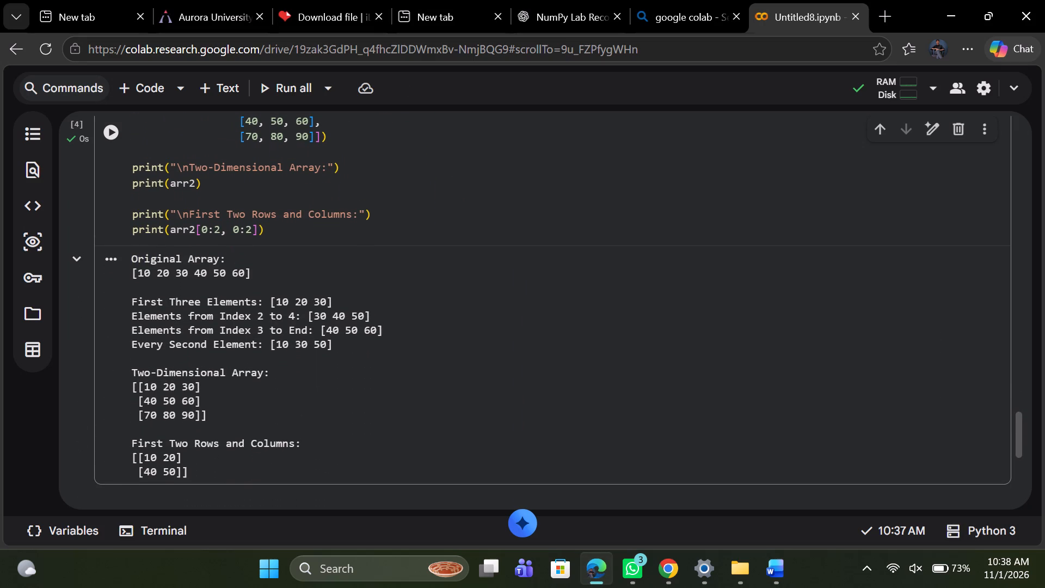
key("Print")
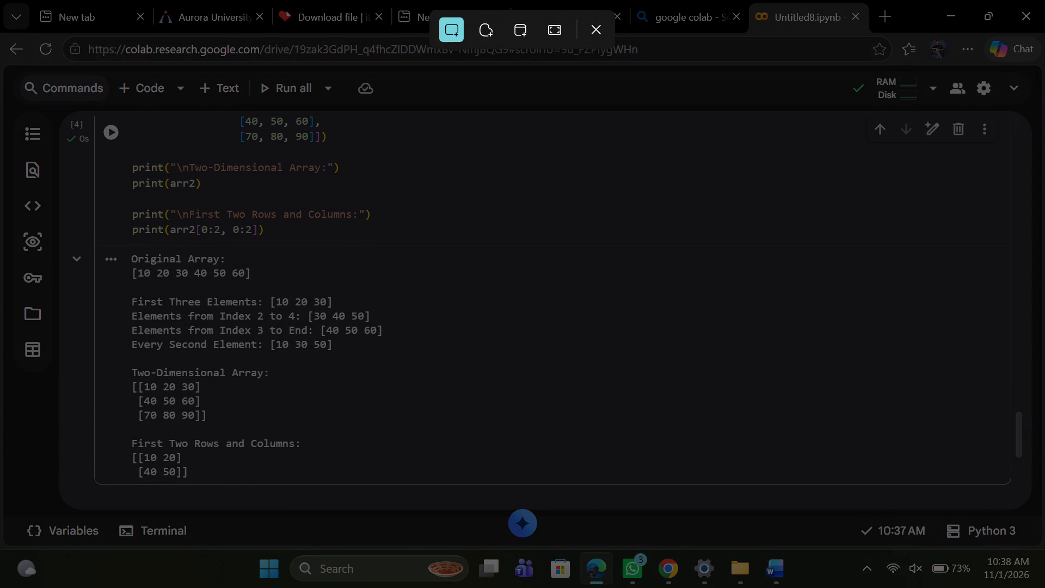
left_click_drag(1, 67, 1033, 550)
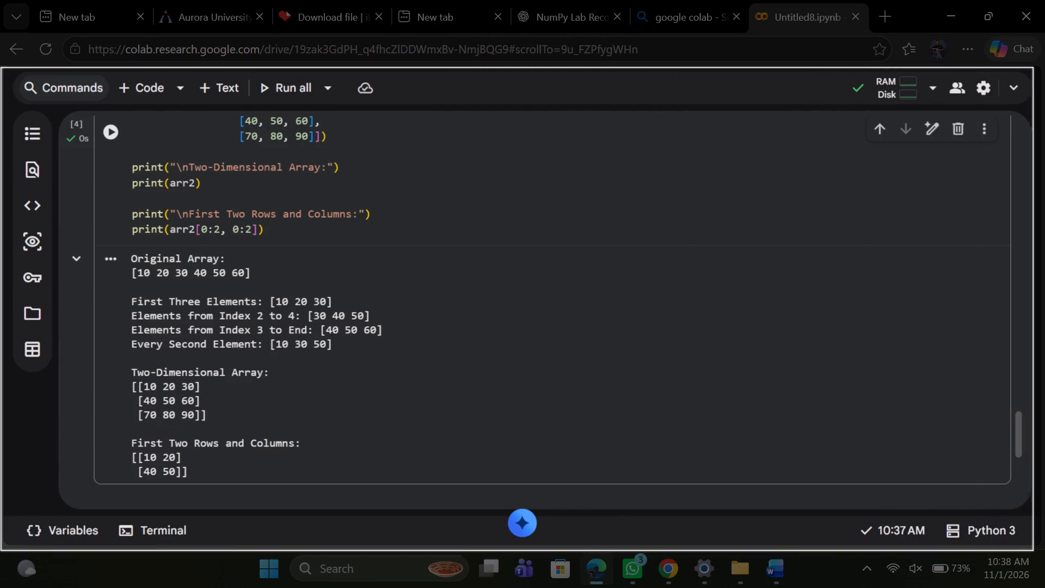
left_click_drag(1033, 550, 1038, 547)
left_click(774, 558)
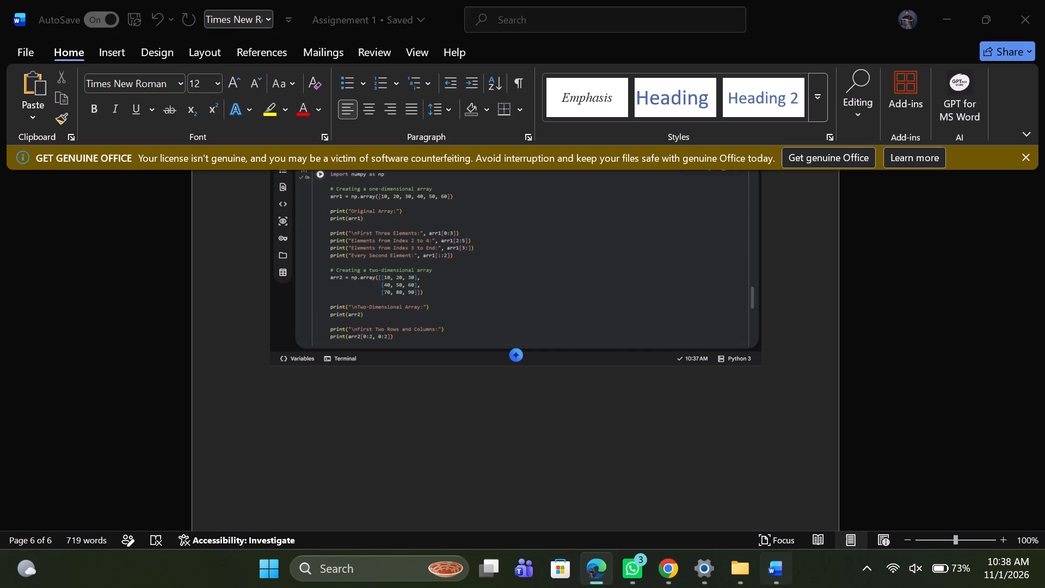
left_click(551, 459)
key("Return")
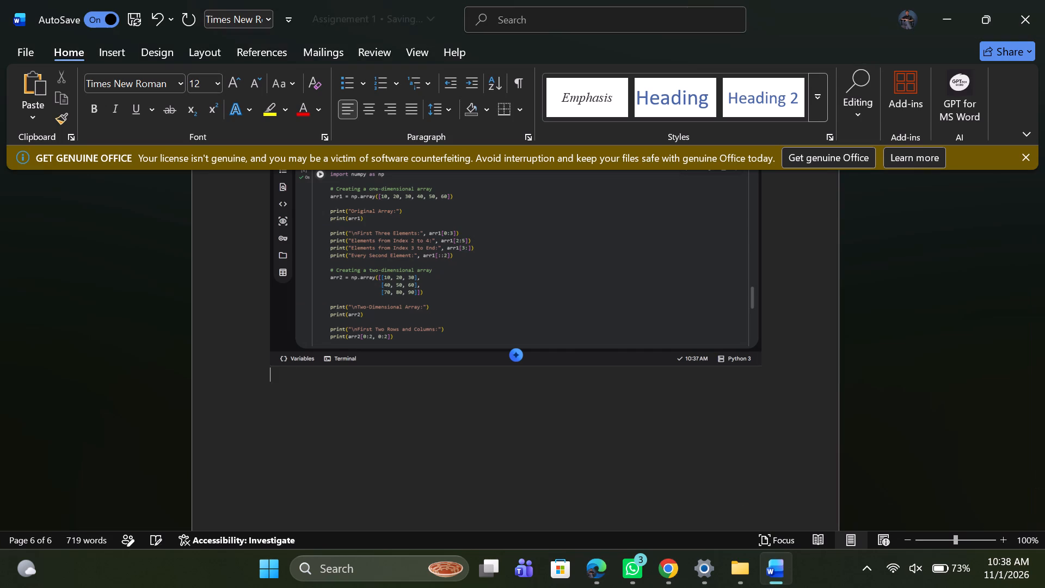
key("Return")
key("ctrl+v")
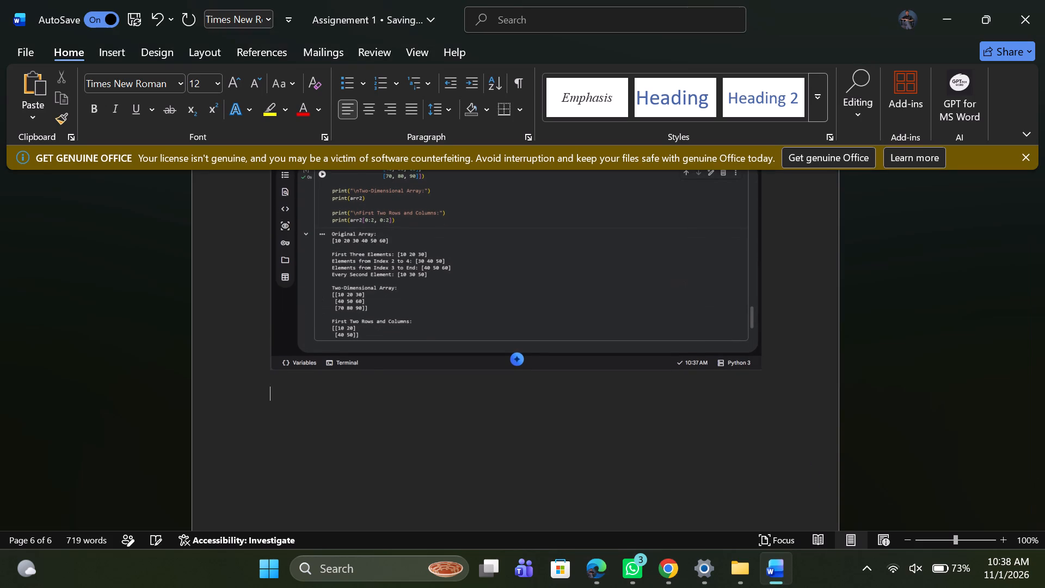
key("ctrl+v")
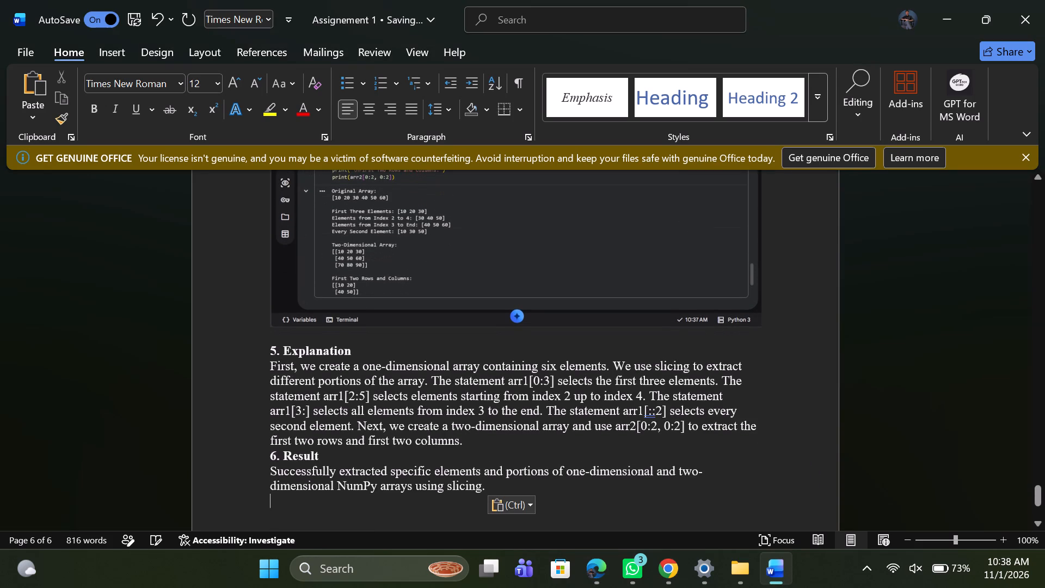
Copy the "3. Program" heading of Experiment 1: NumPy Array Creation.
scroll(614, 487, "up", 10)
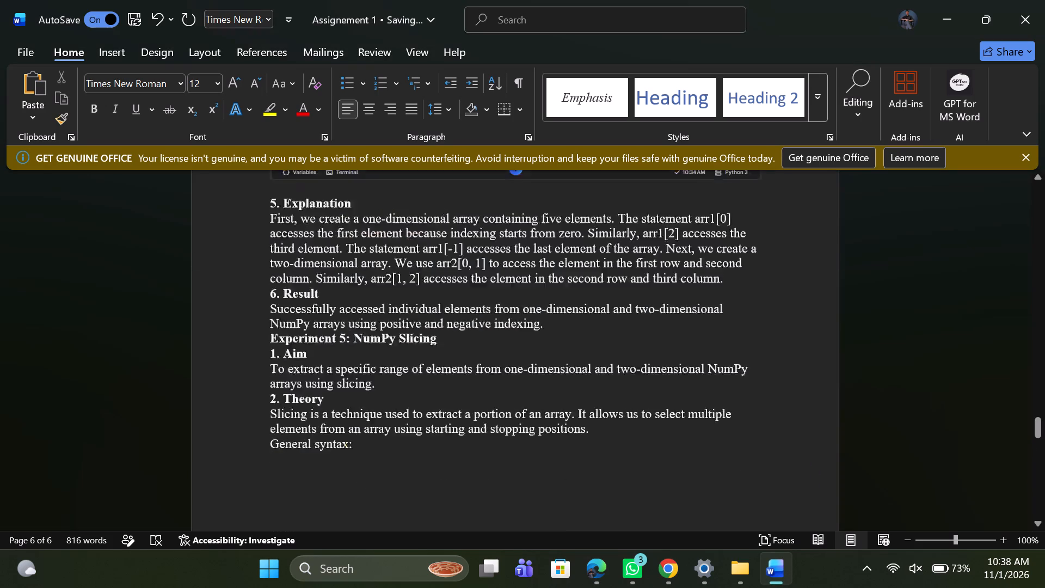
scroll(614, 487, "up", 10)
scroll(614, 487, "up", 11)
scroll(614, 487, "down", 1)
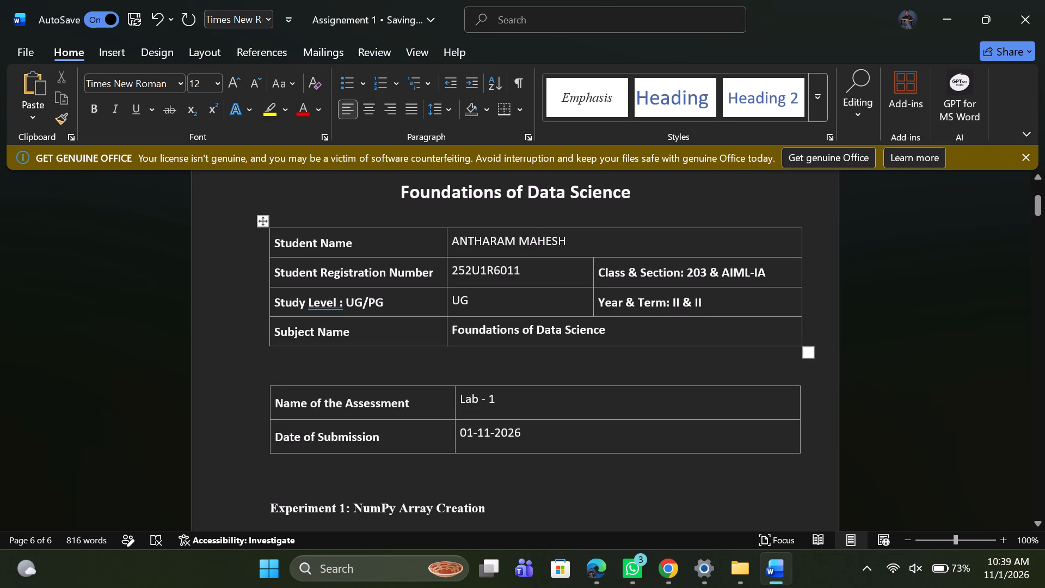
scroll(614, 487, "down", 3)
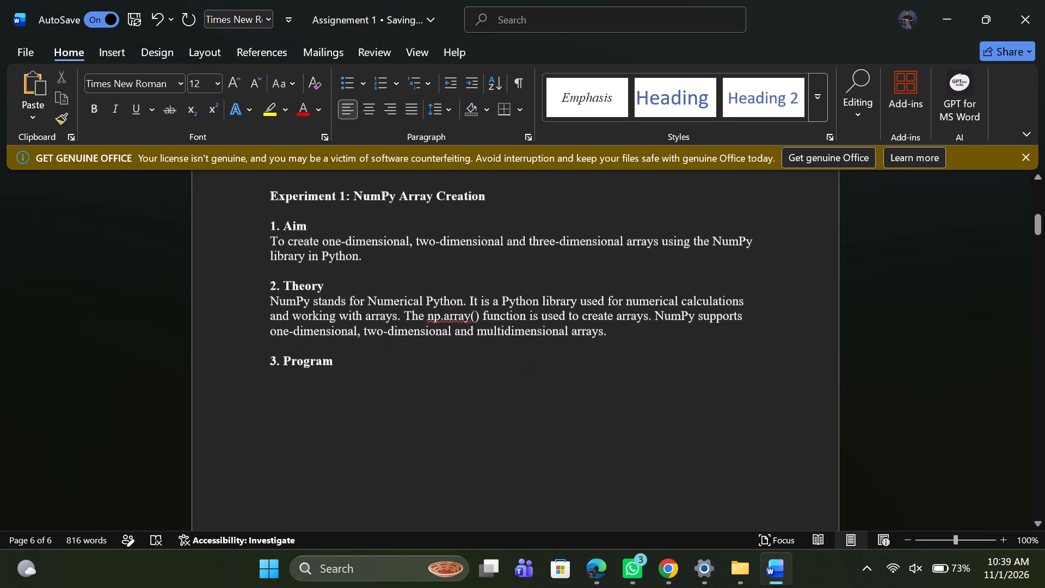
scroll(614, 487, "down", 2)
scroll(614, 487, "up", 1)
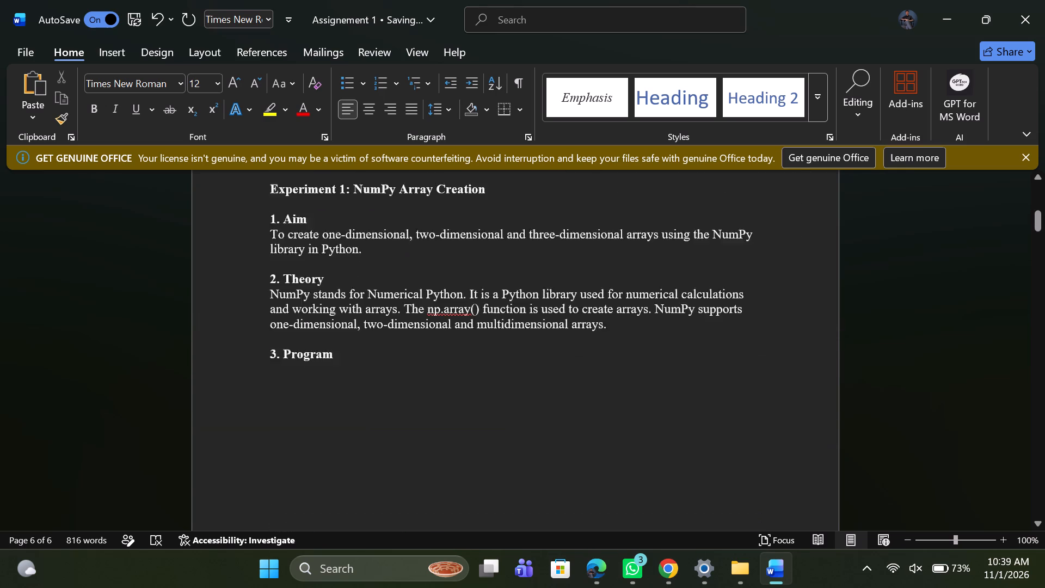
scroll(614, 487, "up", 1)
left_click_drag(354, 422, 285, 416)
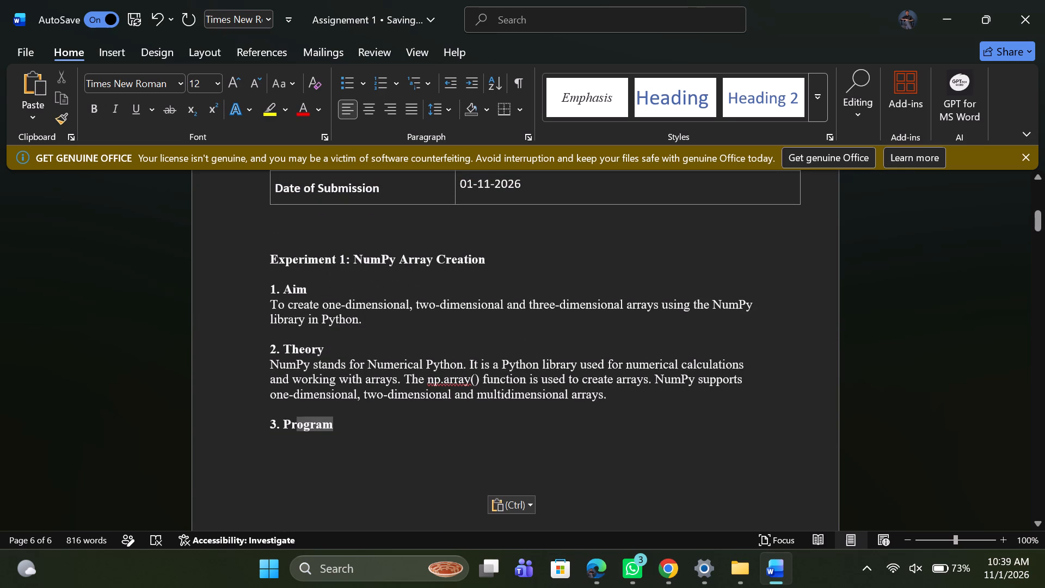
left_click_drag(285, 416, 263, 421)
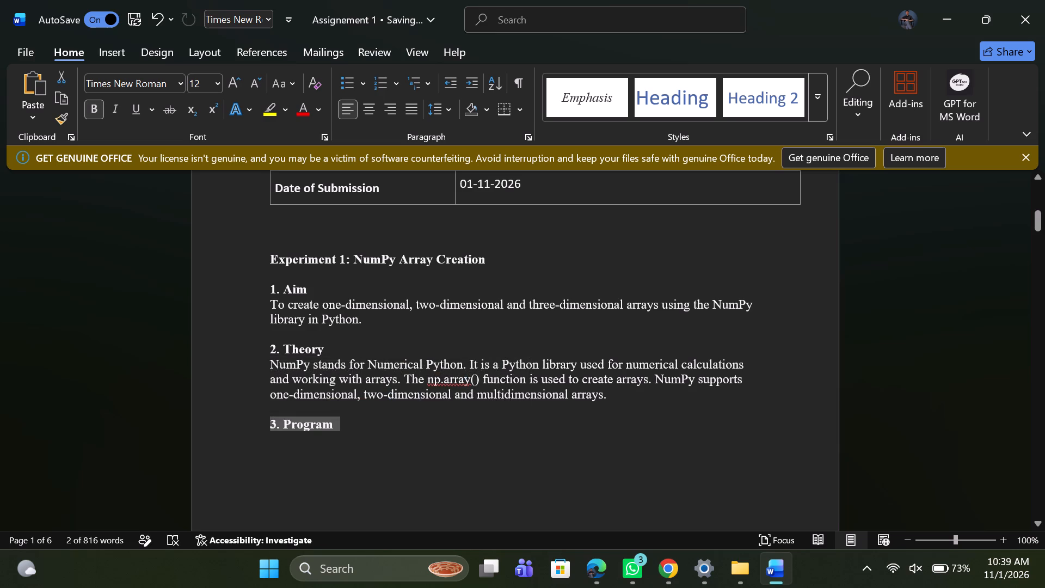
right_click(348, 469)
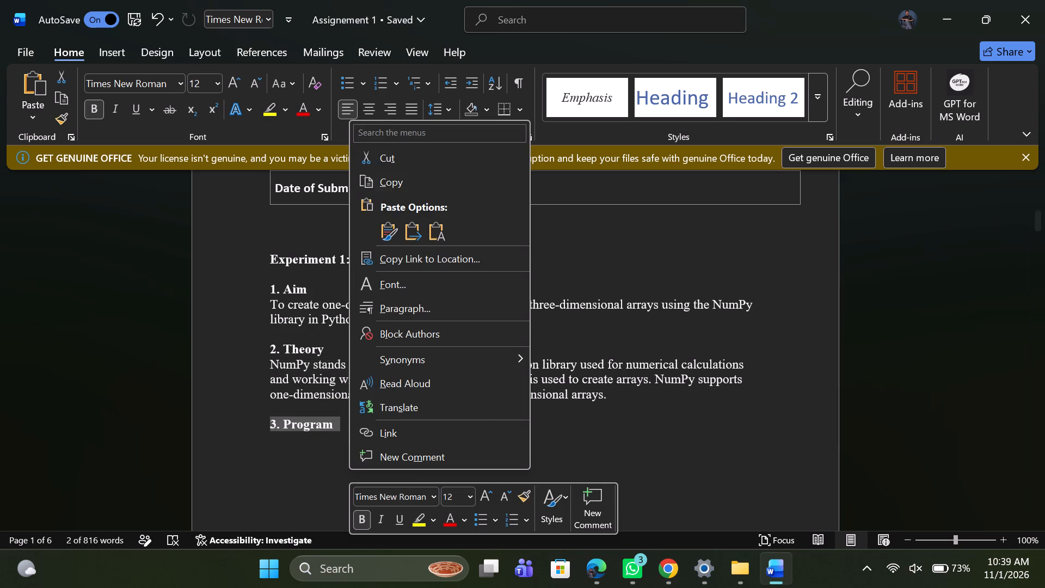
left_click(371, 177)
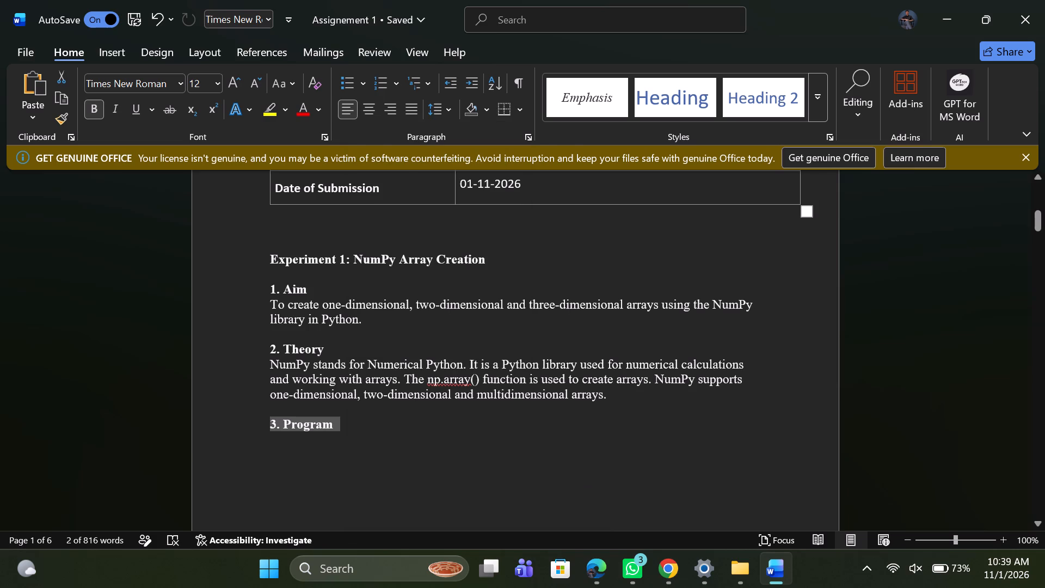
Insert a blank line between the "3. Program" heading and the program screenshot in Experiment 2: NumPy Attributes.
scroll(452, 315, "down", 5)
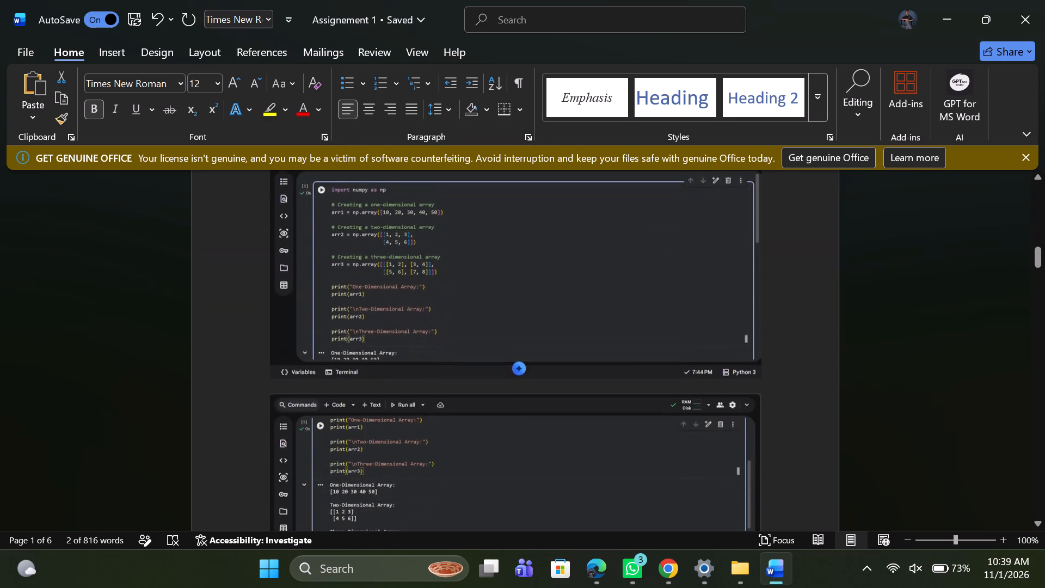
scroll(452, 315, "down", 4)
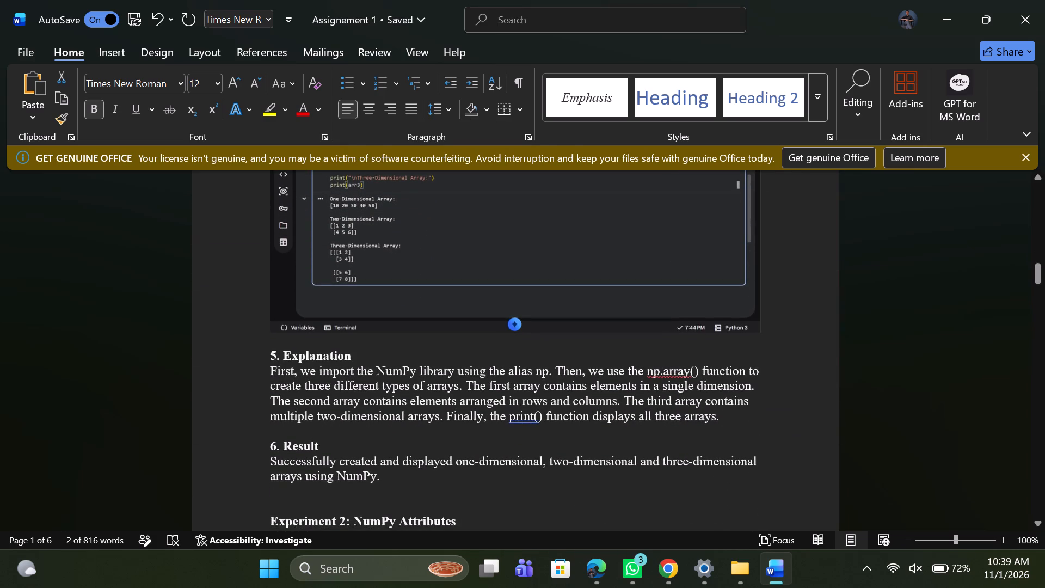
scroll(452, 315, "down", 2)
scroll(452, 315, "up", 1)
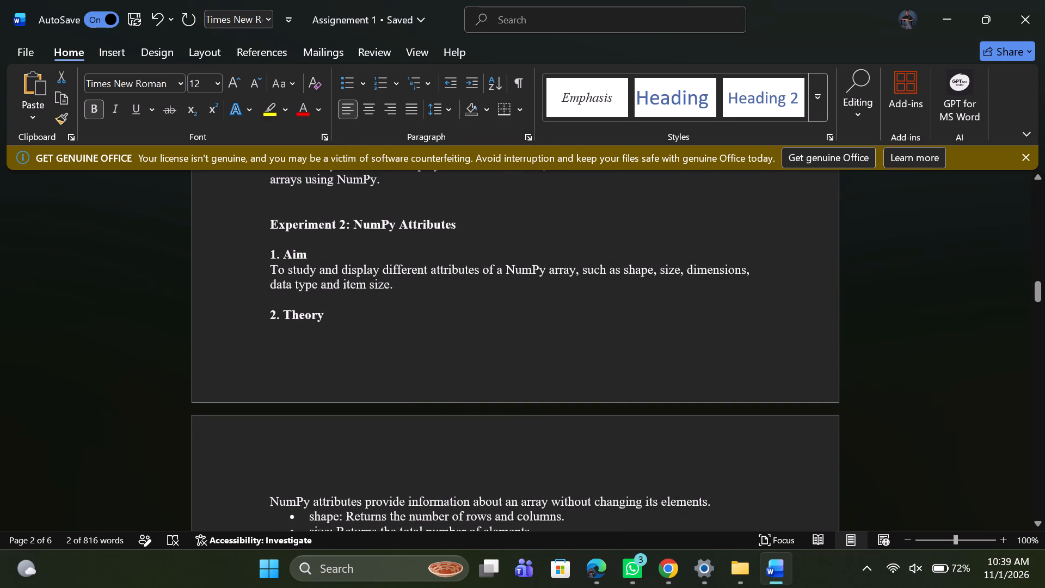
scroll(402, 335, "down", 3)
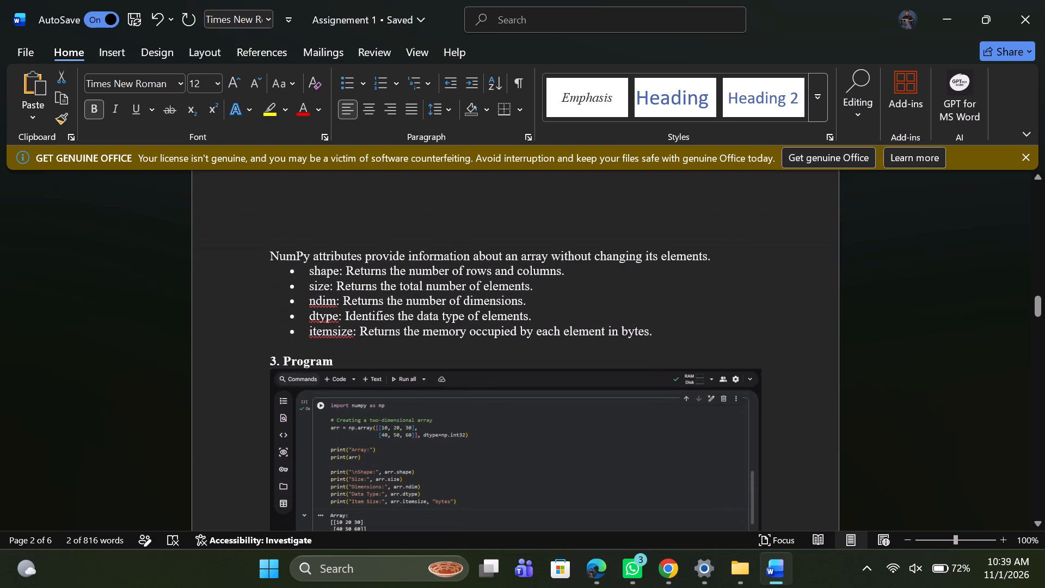
left_click(358, 353)
key("Return")
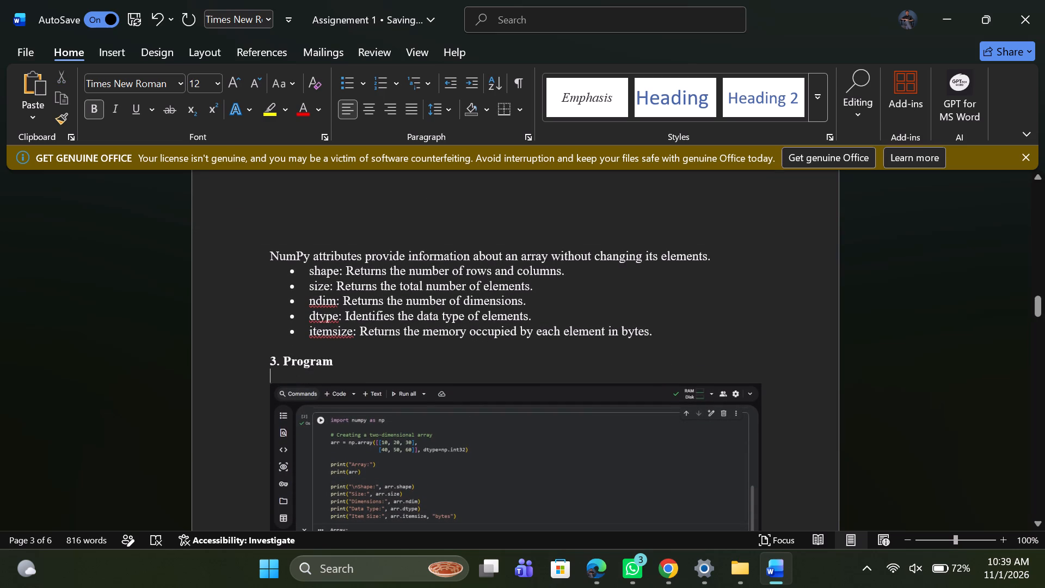
Insert blank lines before Experiment 3's "6. Result" heading and between its result text and the Experiment 4: NumPy Indexing heading.
scroll(550, 407, "down", 3)
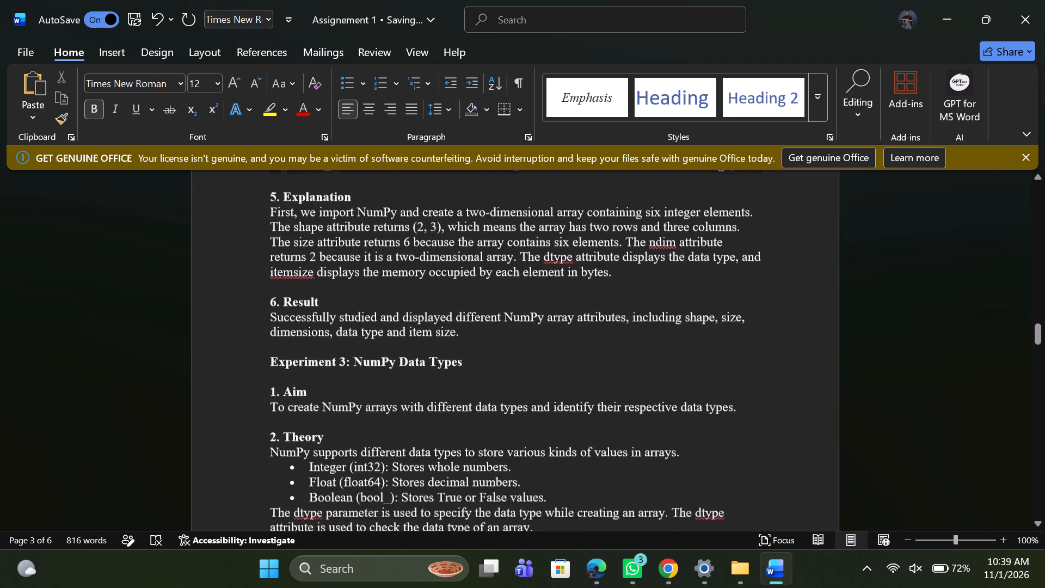
scroll(550, 407, "down", 5)
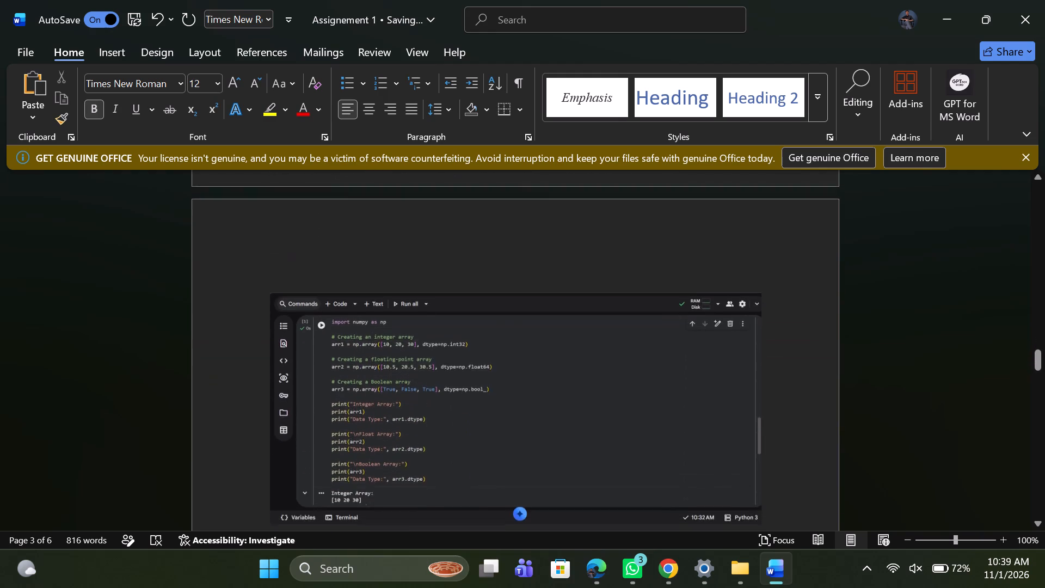
scroll(550, 407, "down", 3)
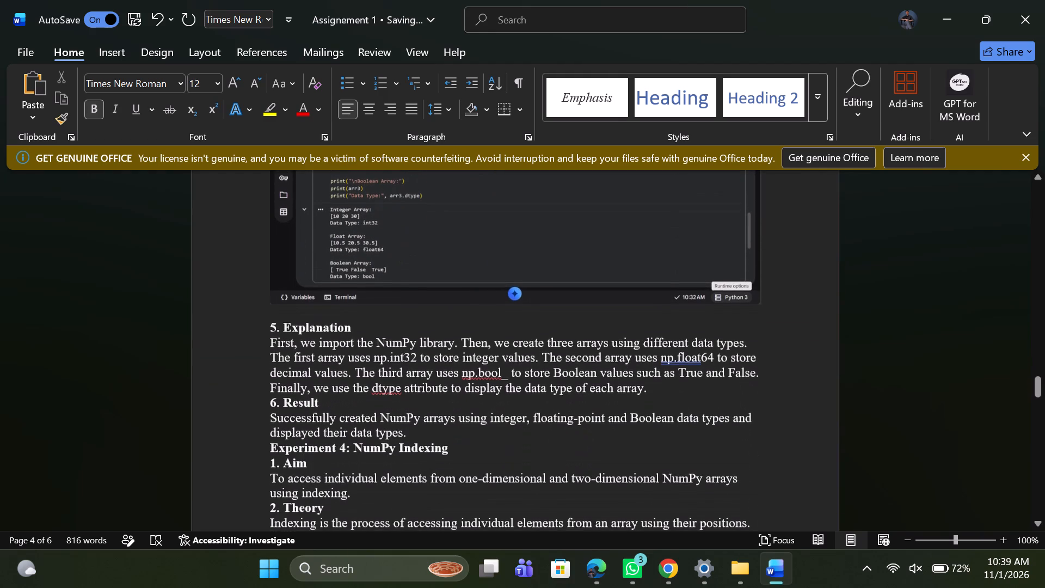
scroll(550, 407, "down", 1)
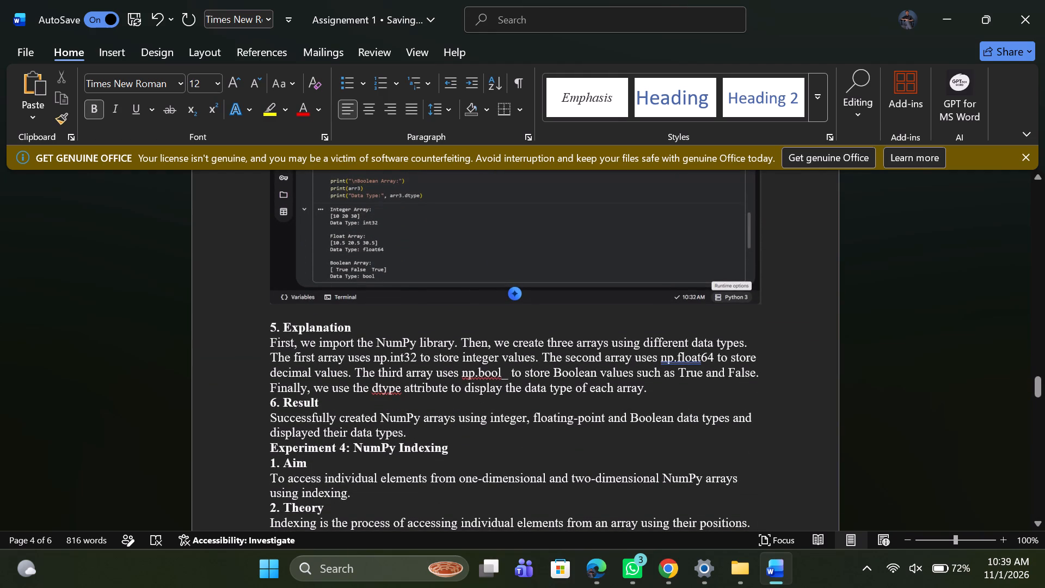
left_click(669, 393)
key("Return")
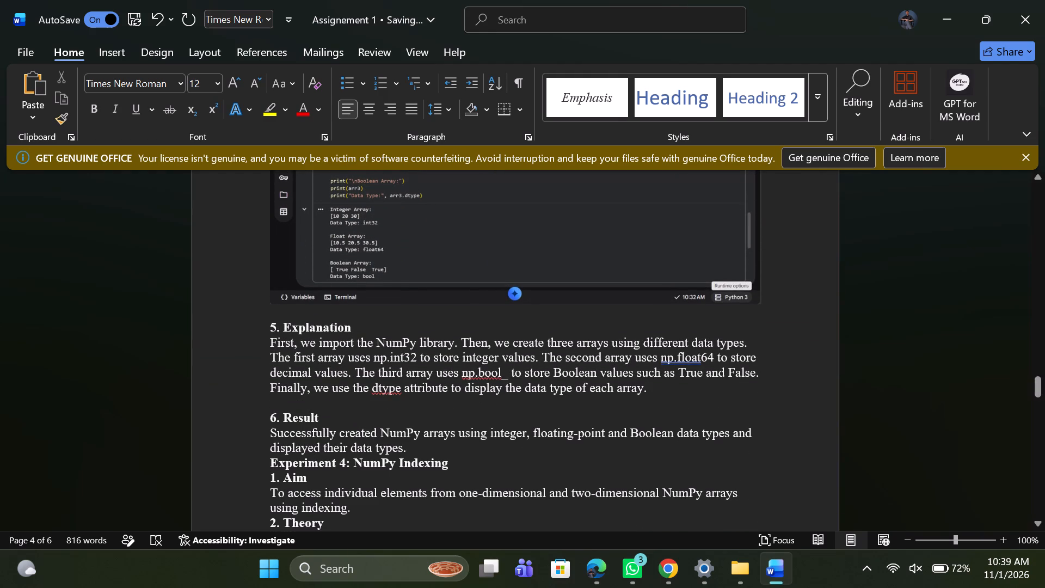
left_click(424, 450)
key("Return")
Insert blank lines before the "1. Aim" and "2. Theory" headings of Experiment 4: NumPy Indexing.
scroll(424, 450, "up", 2)
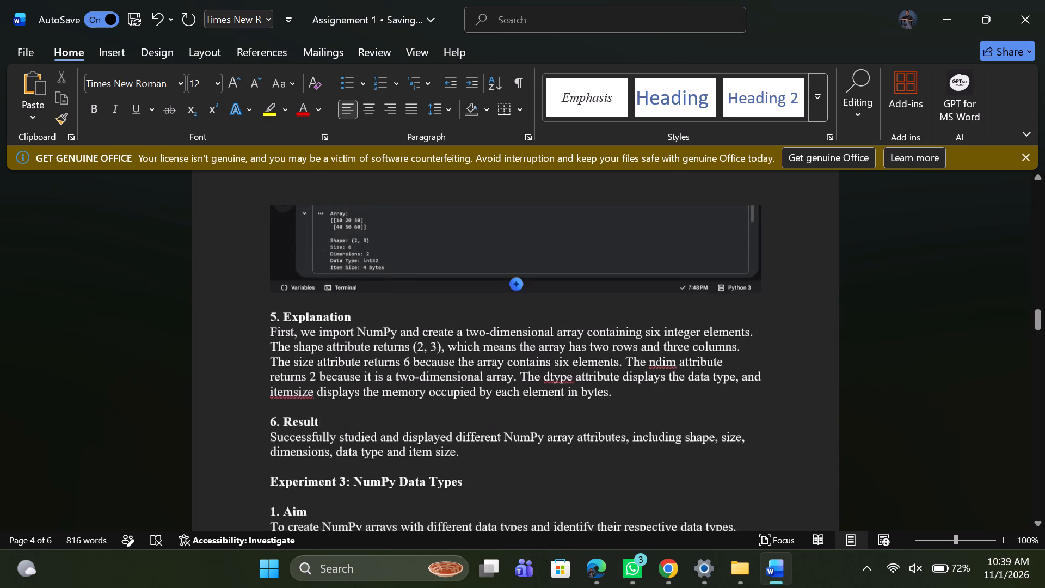
scroll(424, 450, "up", 3)
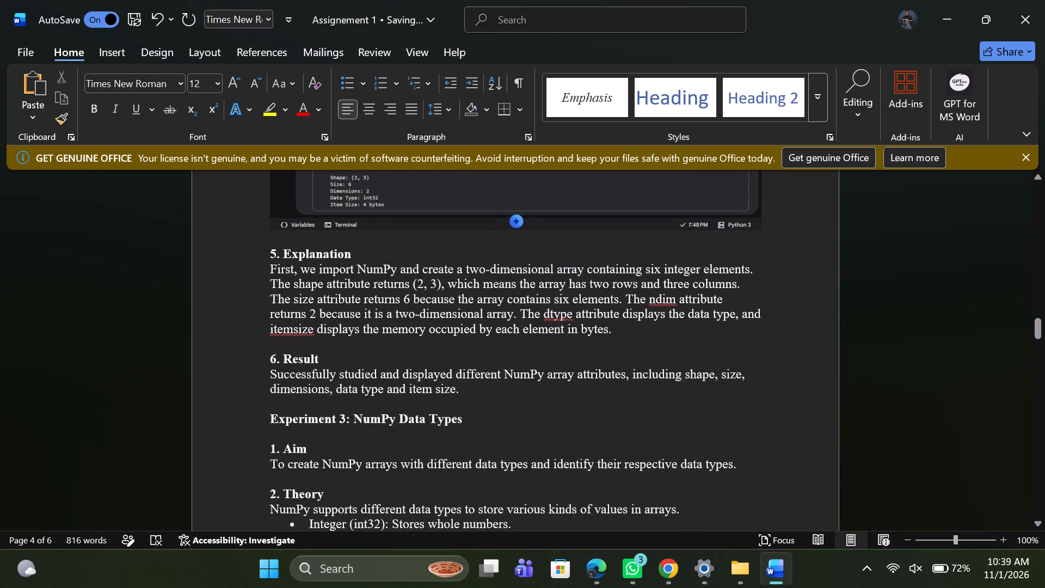
scroll(424, 450, "down", 6)
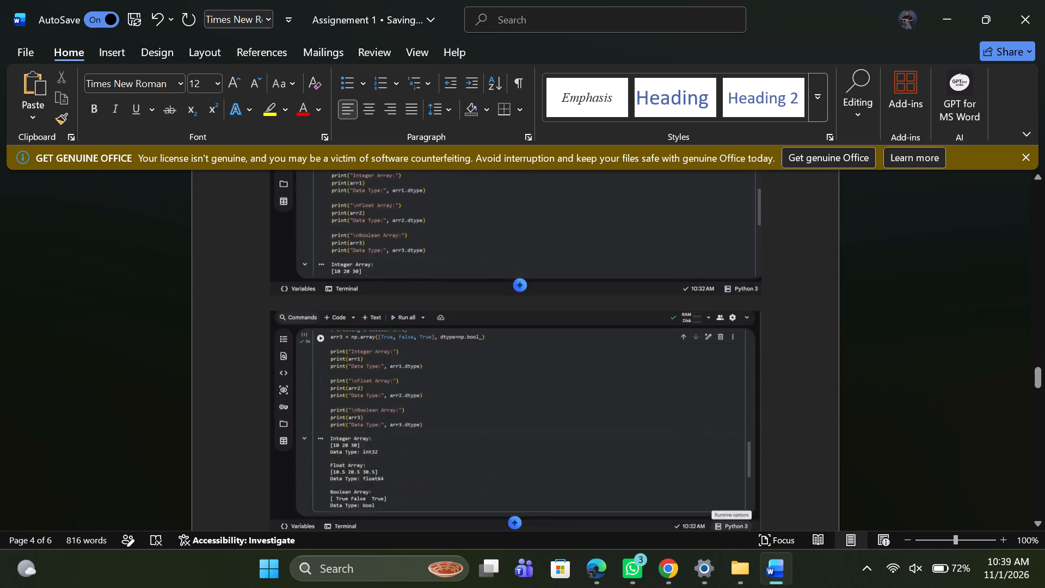
scroll(424, 450, "down", 3)
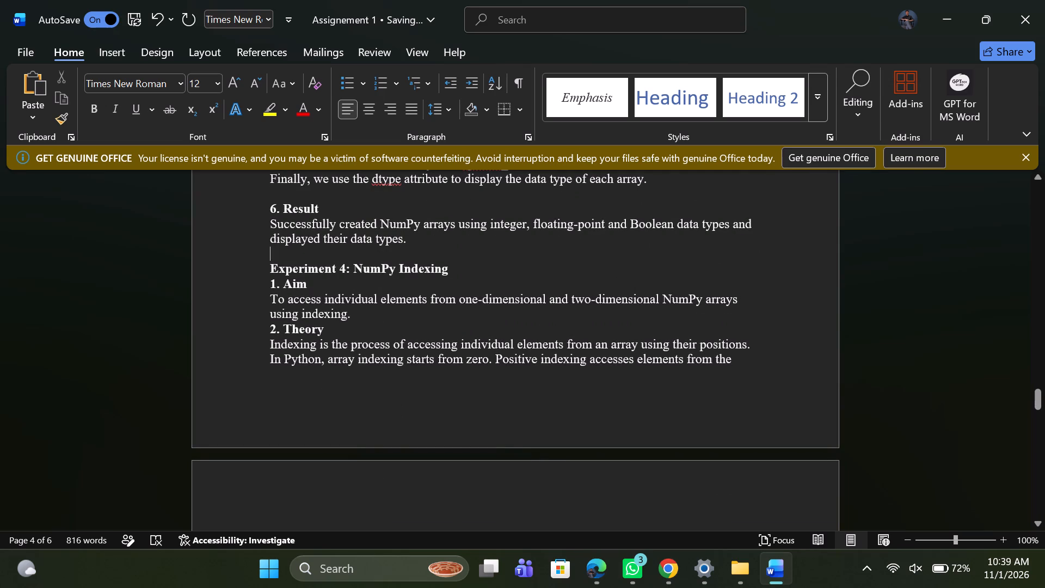
left_click(466, 271)
key("Return")
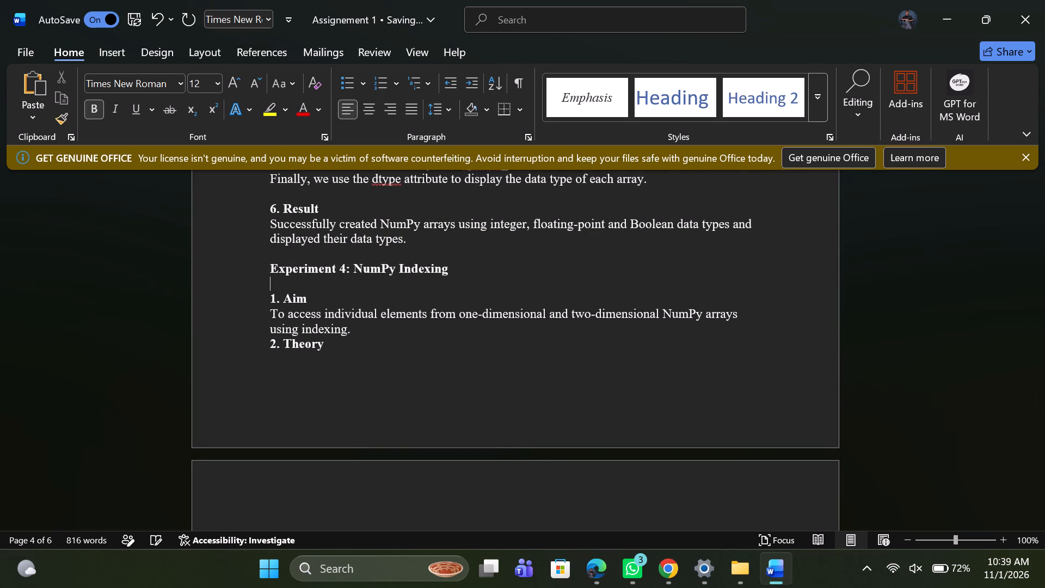
left_click(373, 333)
key("Return")
Insert a blank line above and a blank line below the "3. Program" heading in Experiment 4: NumPy Indexing.
scroll(373, 333, "down", 3)
scroll(373, 333, "up", 1)
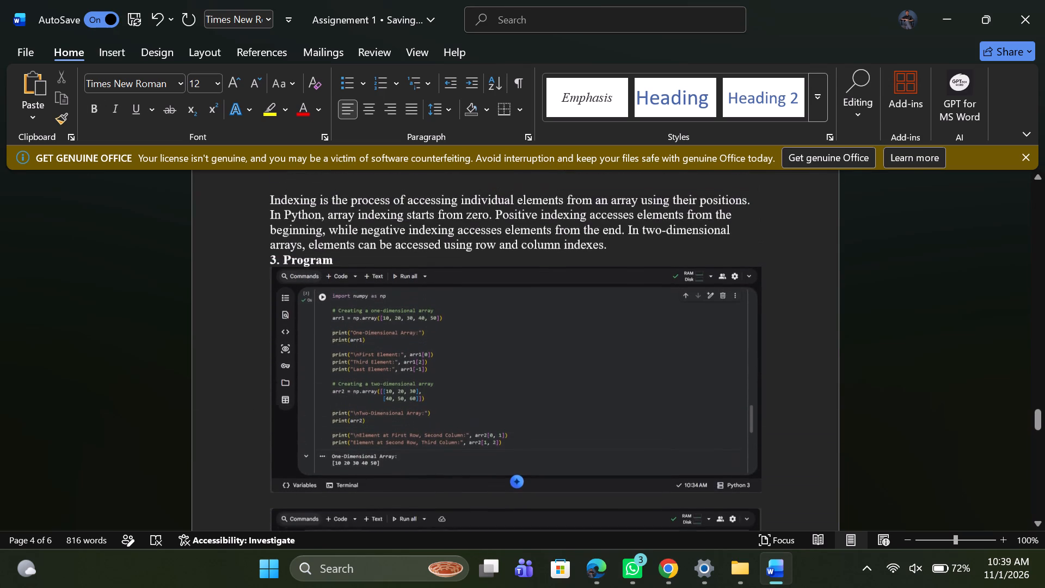
scroll(373, 333, "up", 1)
left_click(628, 255)
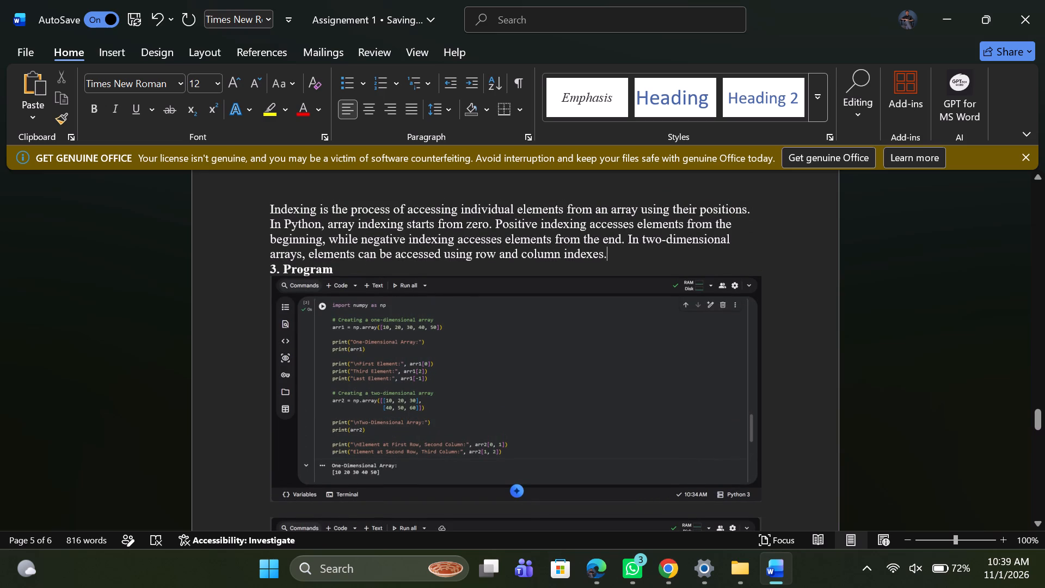
key("Return")
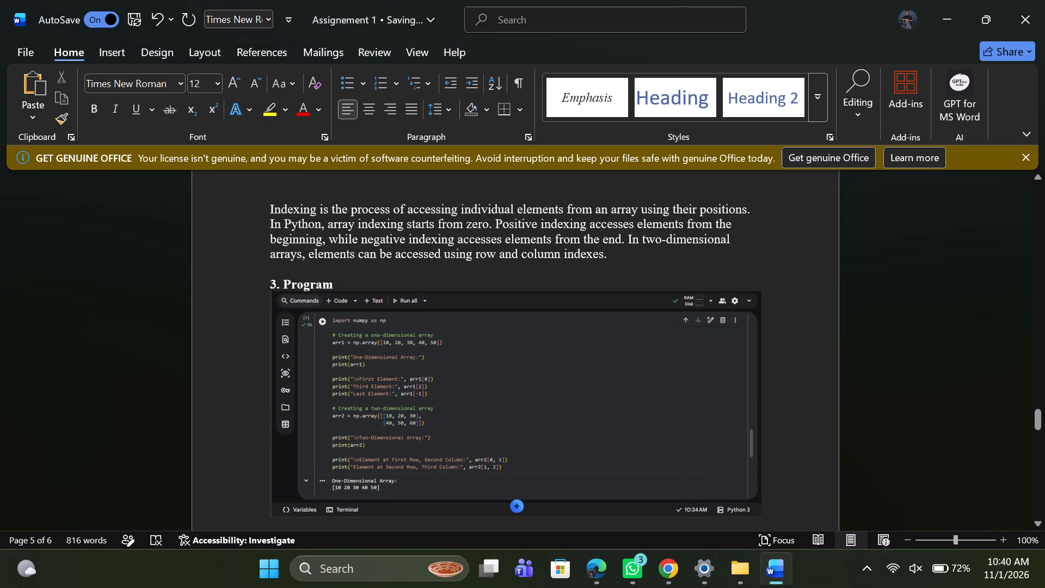
left_click(337, 283)
key("Return")
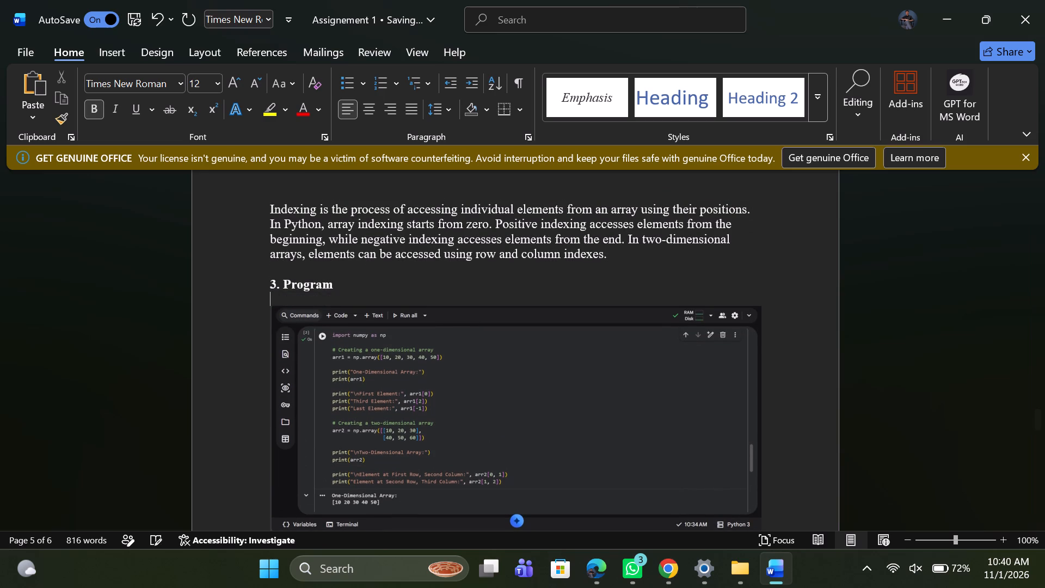
Insert blank lines before Experiment 4's "6. Result" heading and between its result text and the Experiment 5: NumPy Slicing heading.
scroll(337, 283, "down", 4)
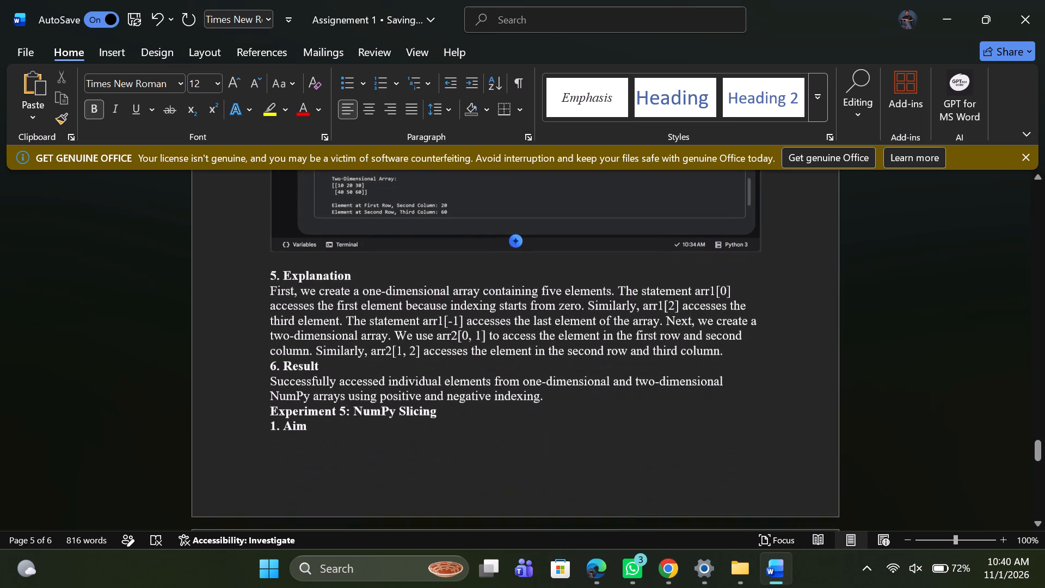
left_click(734, 350)
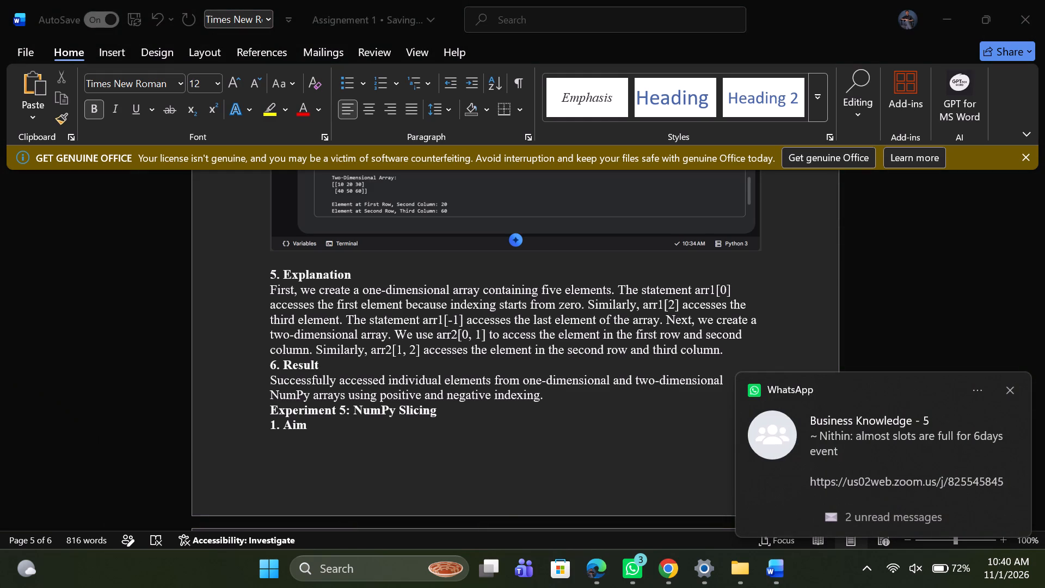
left_click(733, 350)
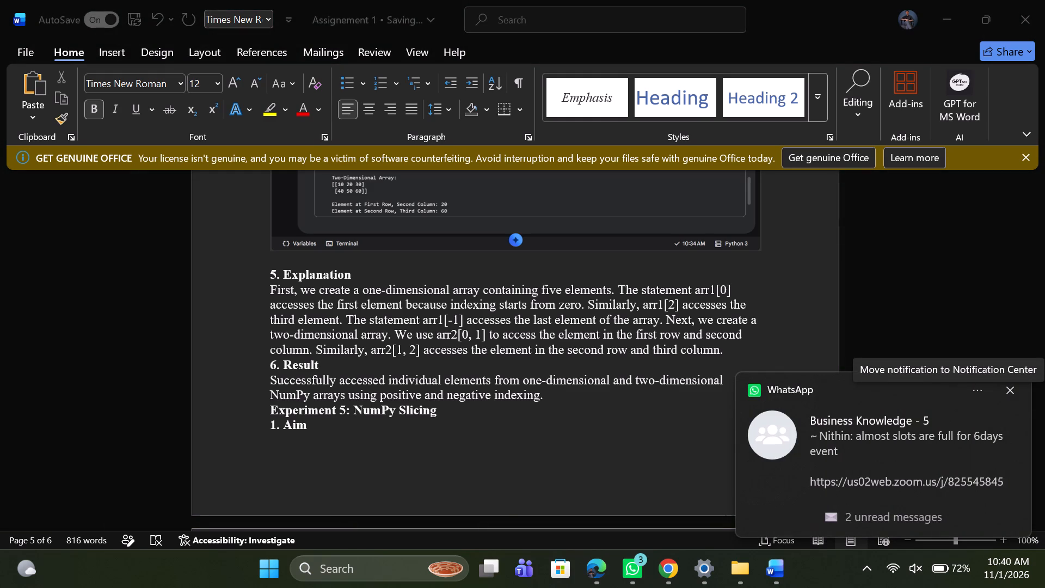
left_click(1008, 393)
left_click(730, 350)
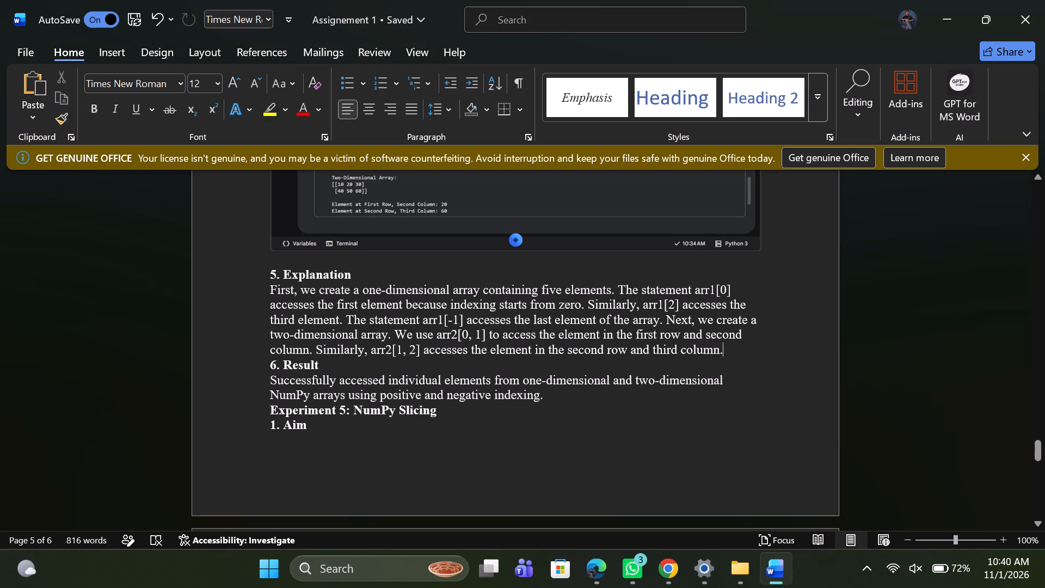
key("Return")
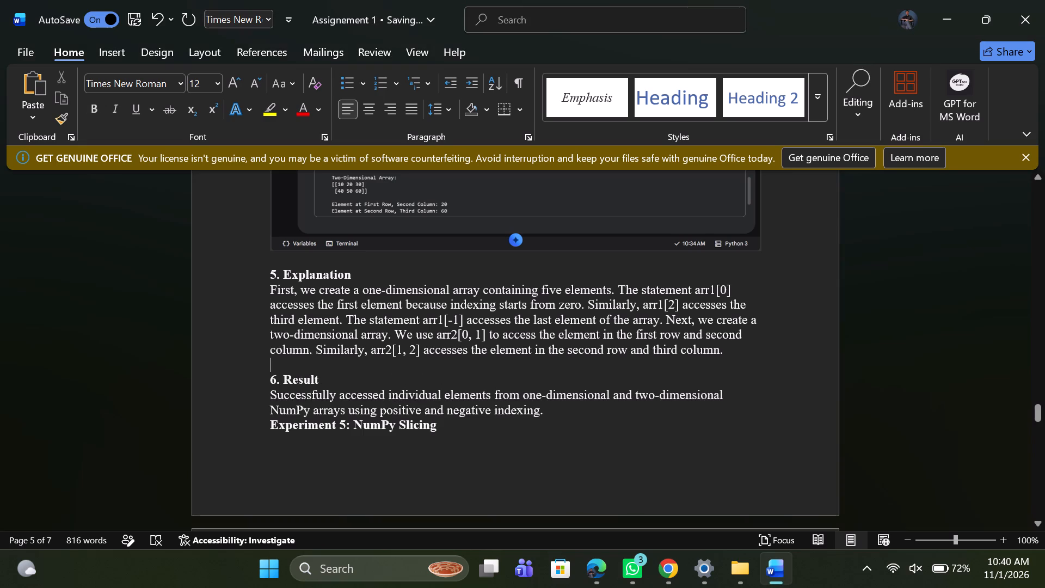
left_click(552, 415)
key("Return")
Insert blank lines before the "1. Aim" and "2. Theory" headings of Experiment 5: NumPy Slicing.
scroll(552, 415, "down", 1)
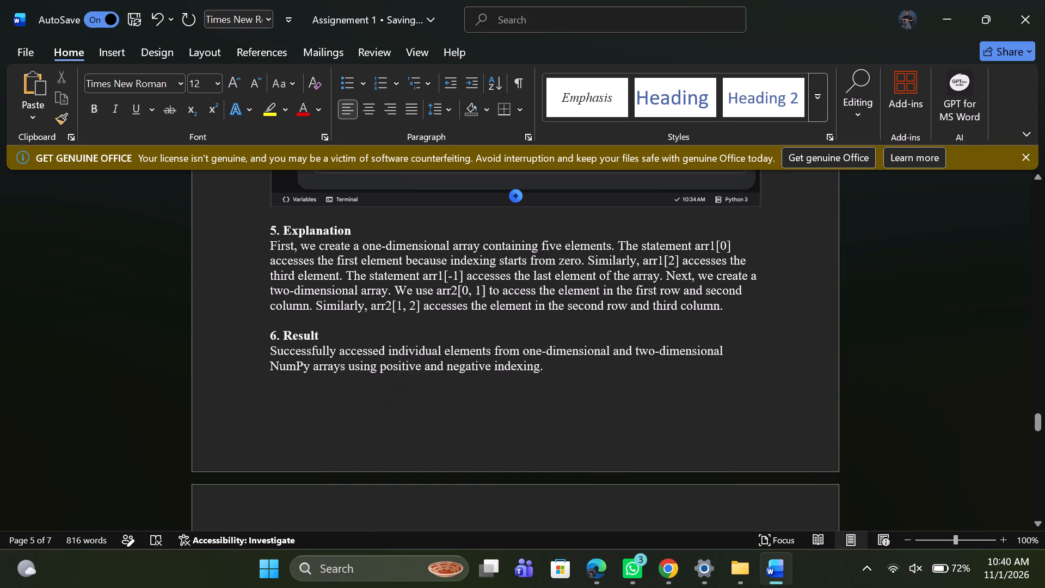
scroll(552, 415, "down", 1)
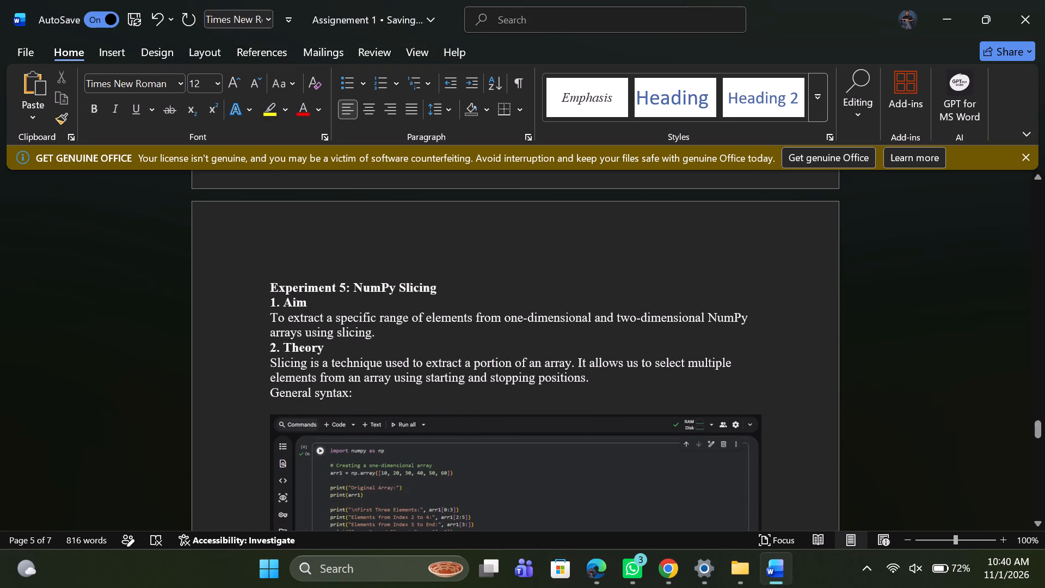
left_click(450, 290)
key("Return")
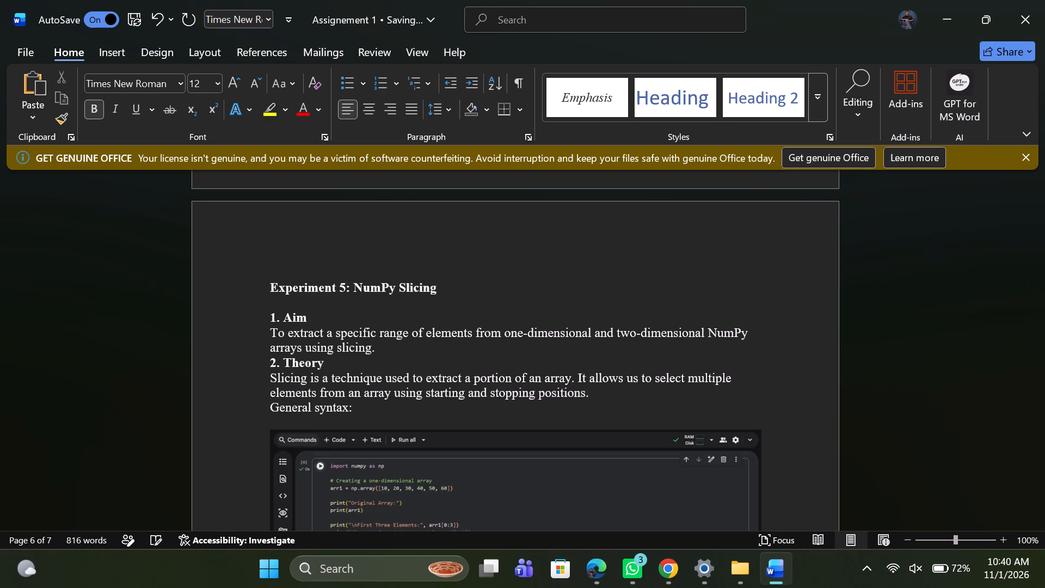
left_click(378, 351)
key("Return")
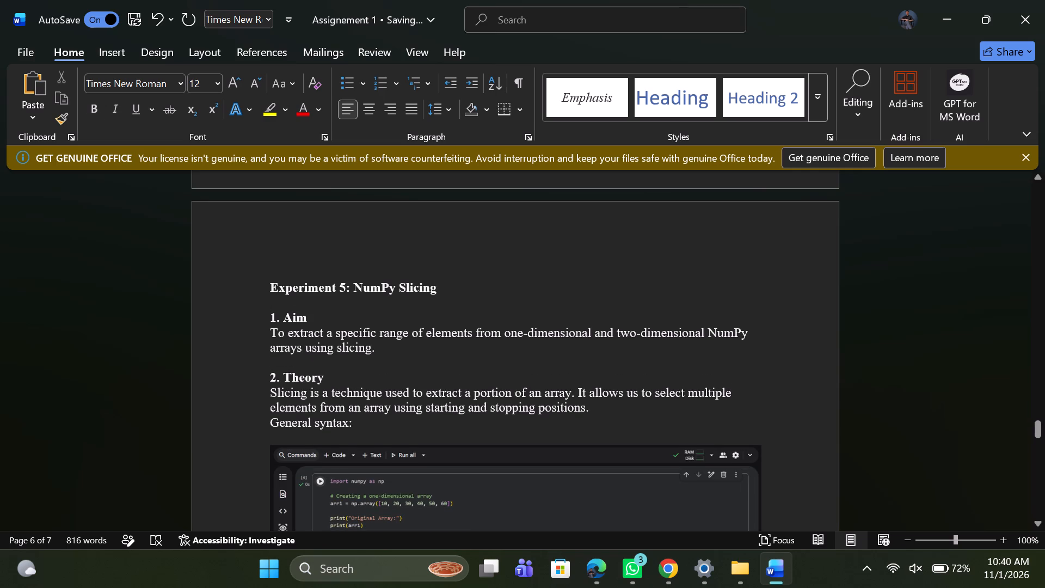
In Experiment 5: NumPy Slicing, add a blank line after the theory text and replace "General syntax:" with the copied "3. Program" heading.
left_click(601, 409)
key("Return")
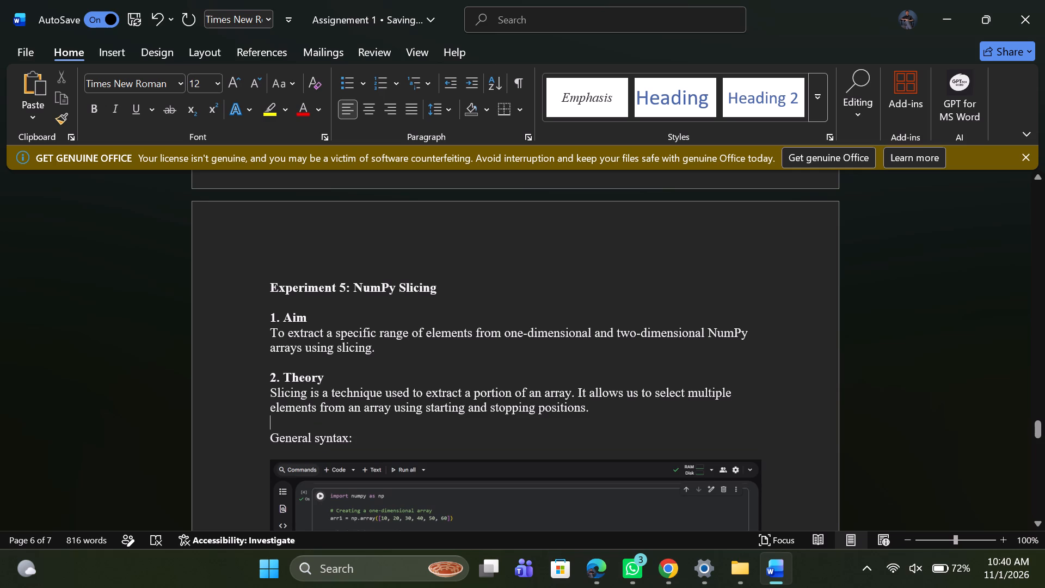
left_click_drag(364, 435, 278, 436)
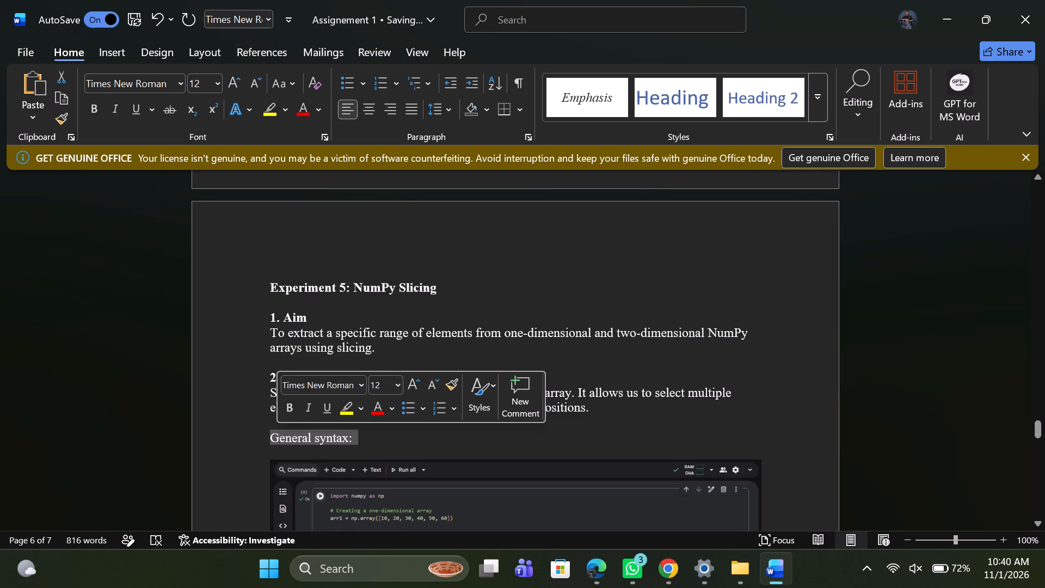
key("BackSpace")
key("ctrl+v")
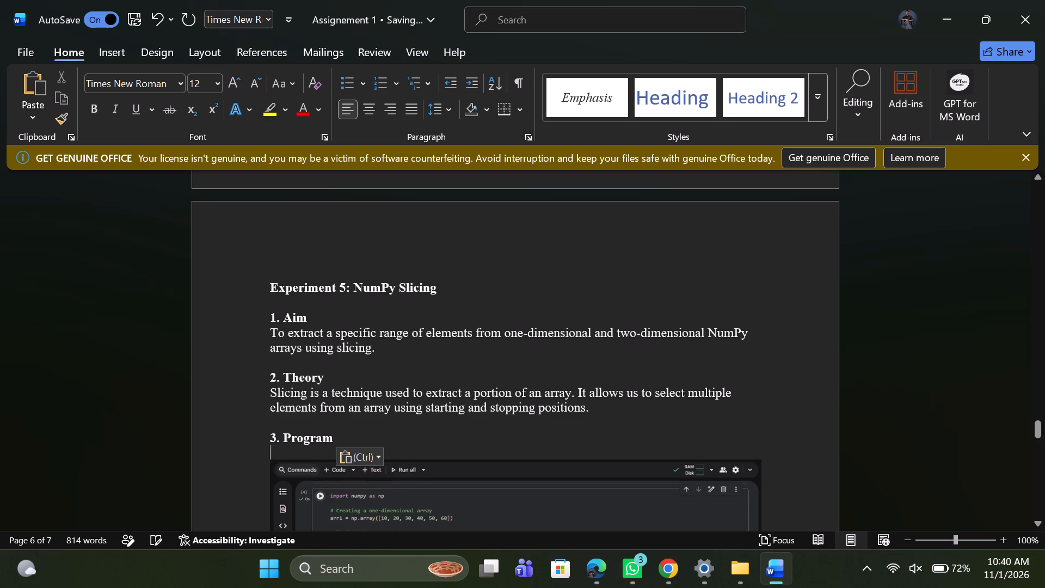
Insert a blank line between the explanation text and the "6. Result" heading in Experiment 5: NumPy Slicing.
scroll(497, 433, "down", 2)
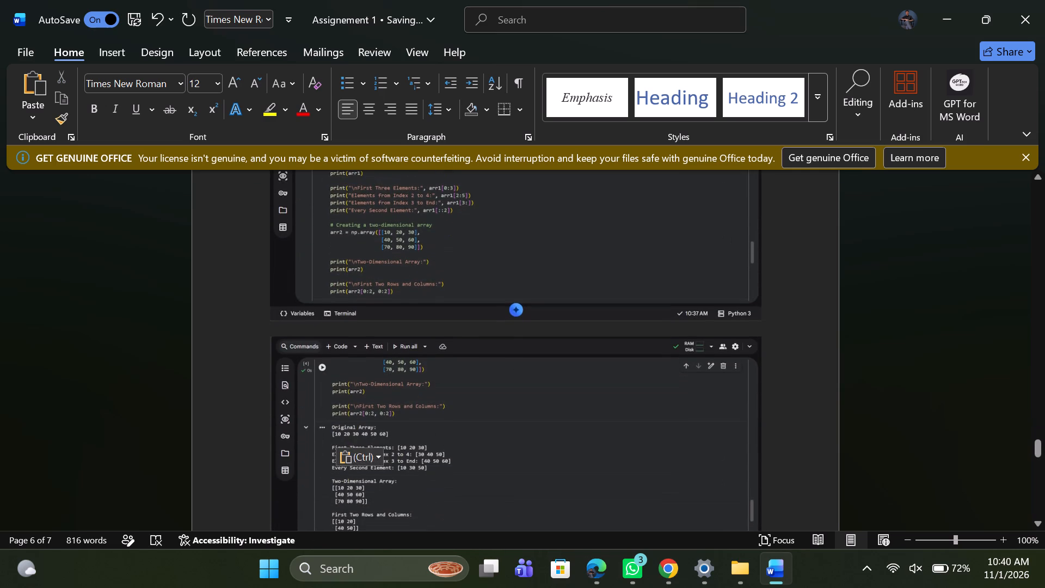
scroll(497, 433, "down", 2)
scroll(744, 419, "down", 2)
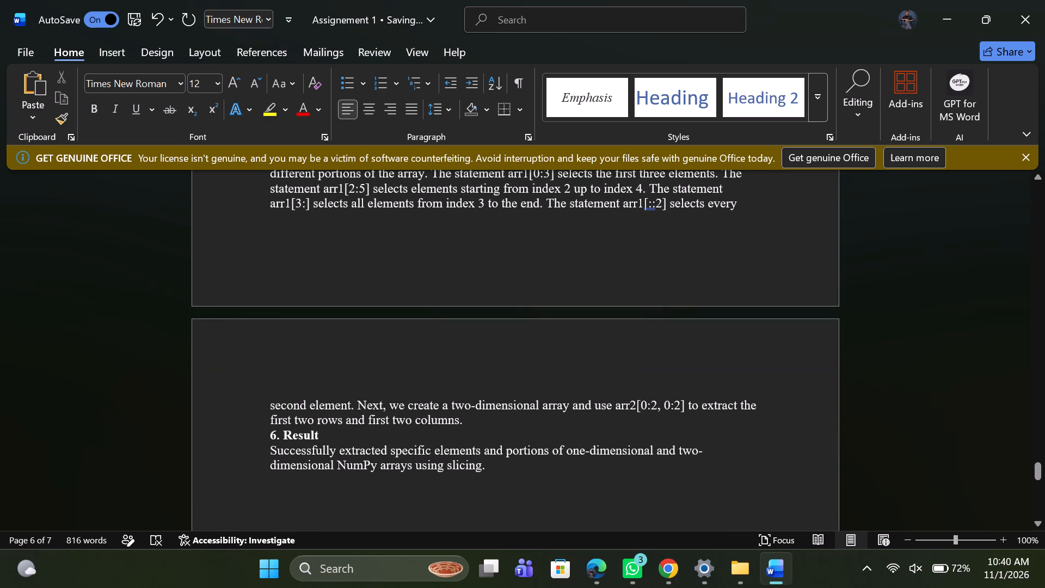
left_click(480, 423)
scroll(480, 423, "down", 1)
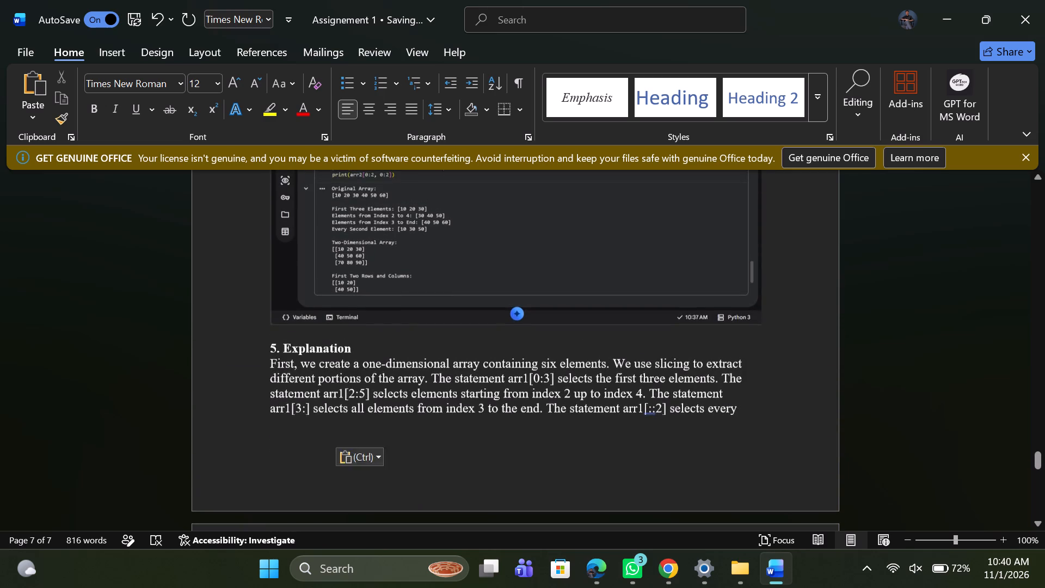
scroll(480, 423, "down", 1)
key("Return")
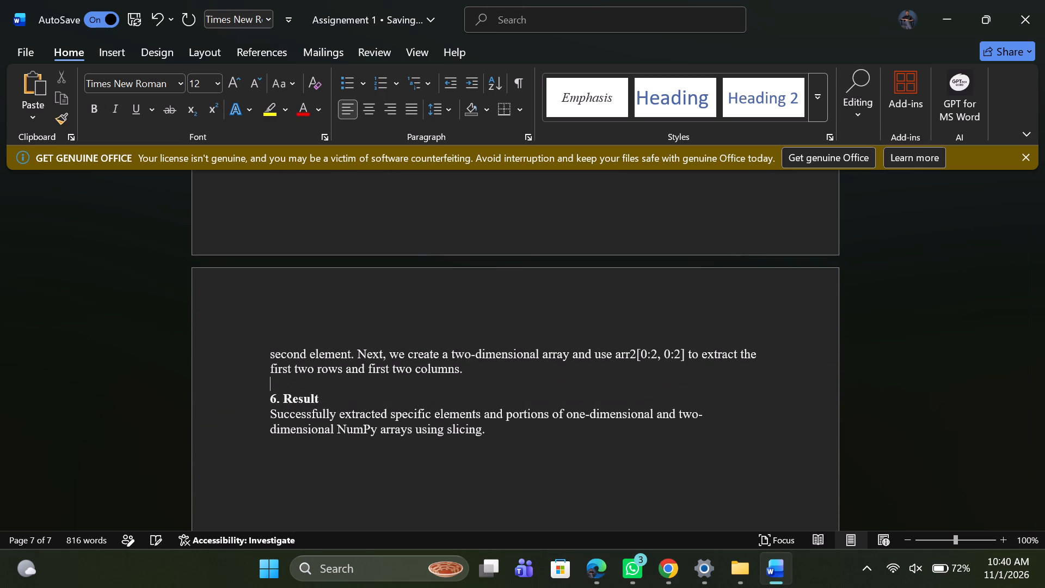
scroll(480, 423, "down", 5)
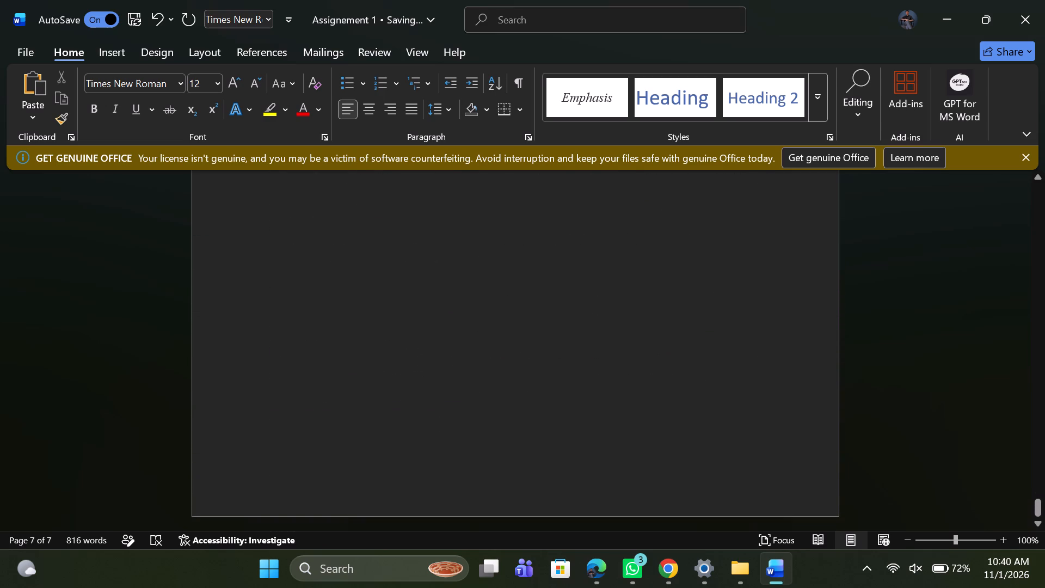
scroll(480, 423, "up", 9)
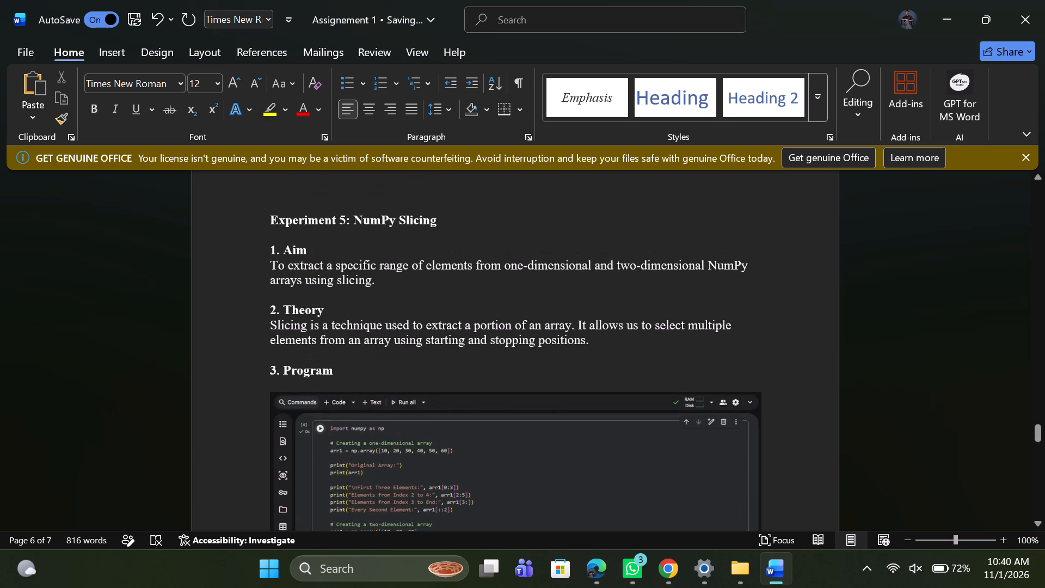
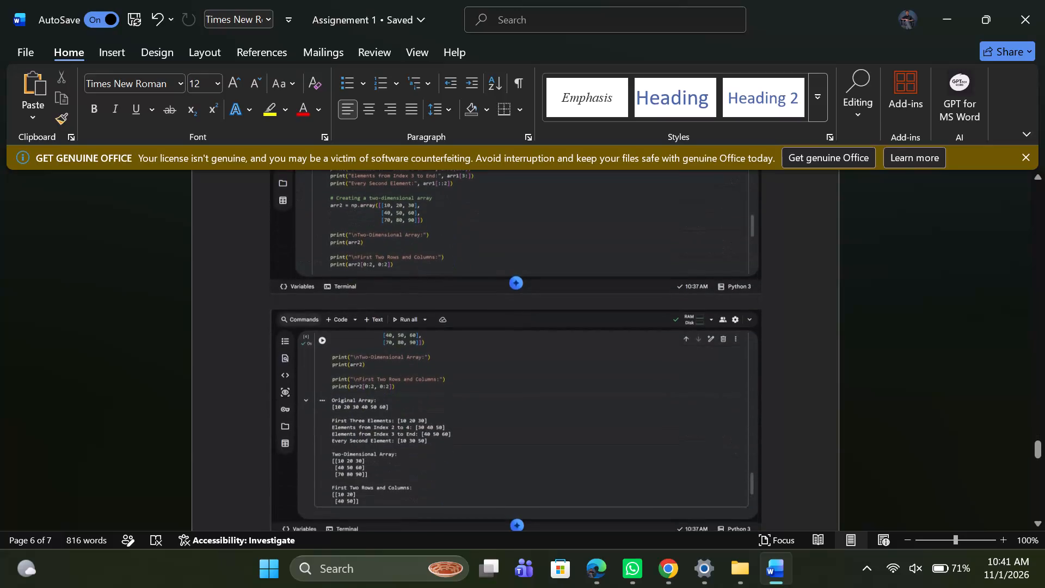
Review the layout and spacing of Experiment 5: NumPy Slicing and the program screenshots of Experiment 4: NumPy Indexing.
scroll(480, 423, "down", 3)
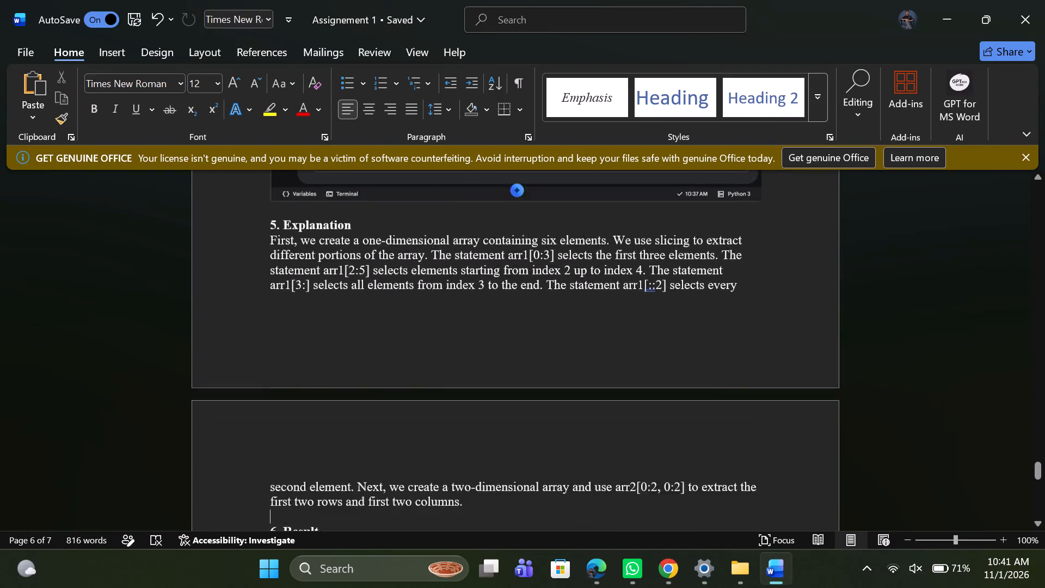
scroll(480, 423, "down", 2)
scroll(480, 423, "up", 2)
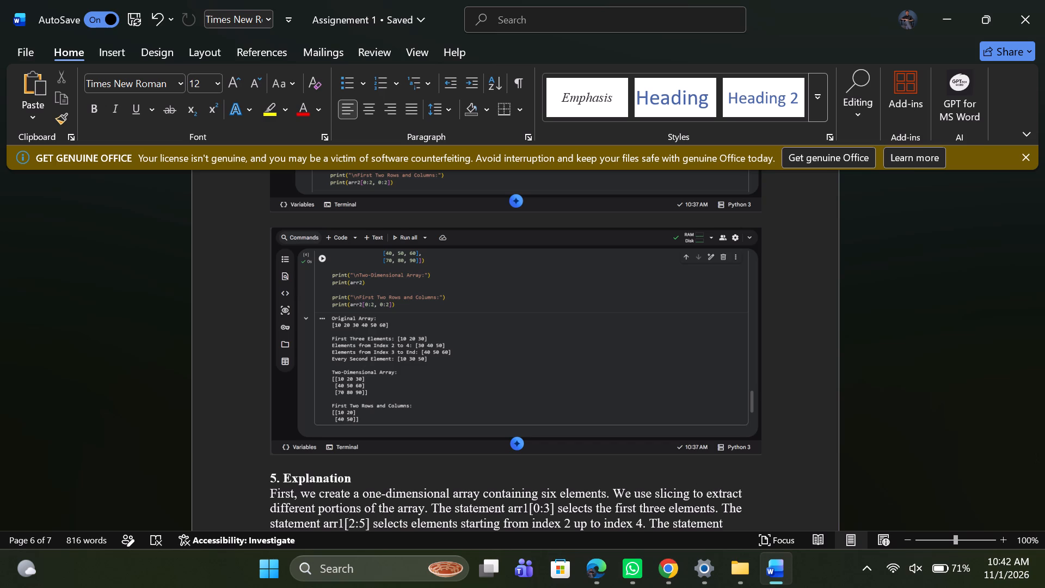
scroll(480, 423, "up", 2)
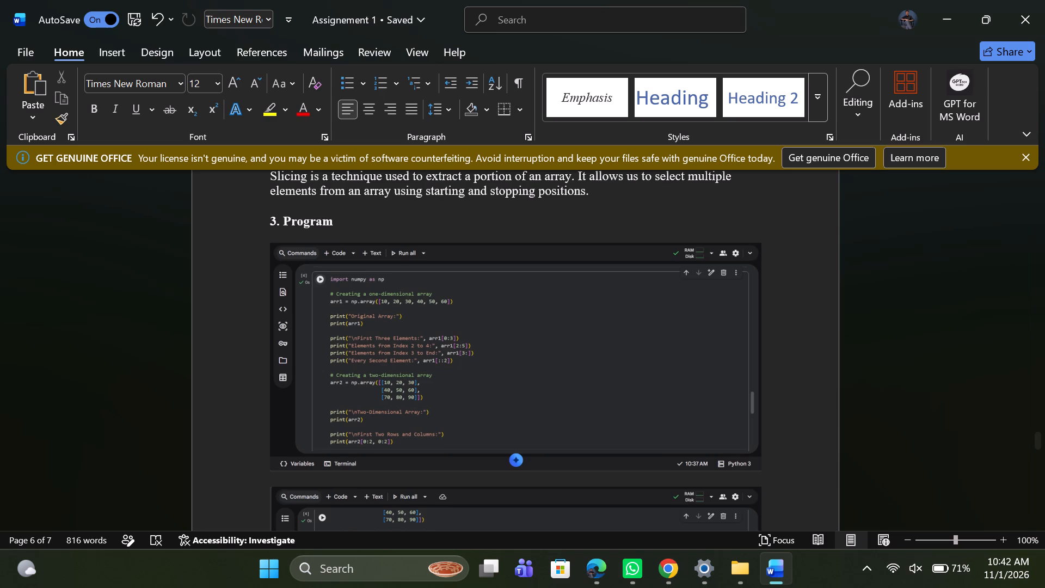
scroll(480, 423, "up", 6)
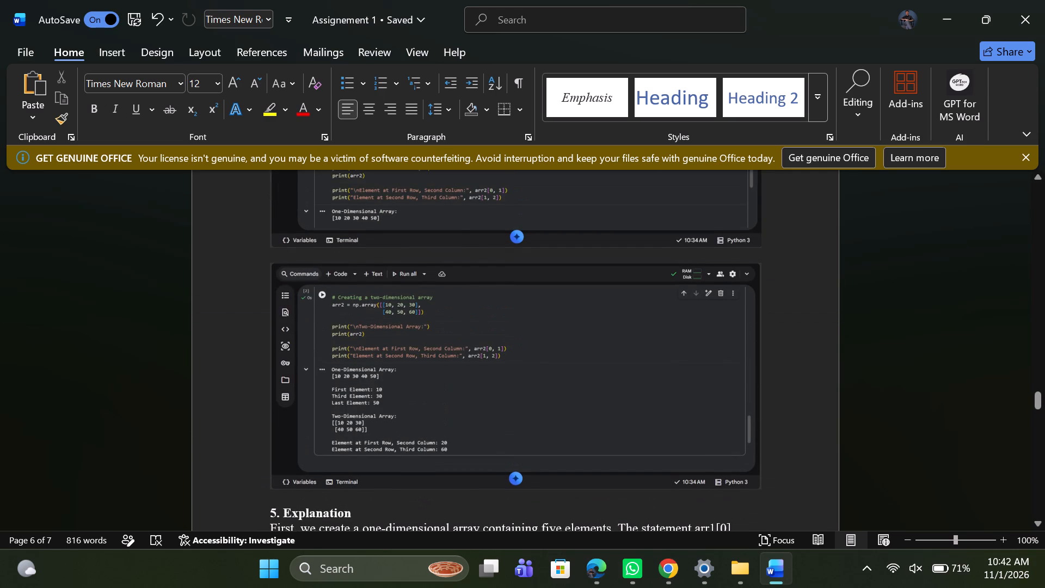
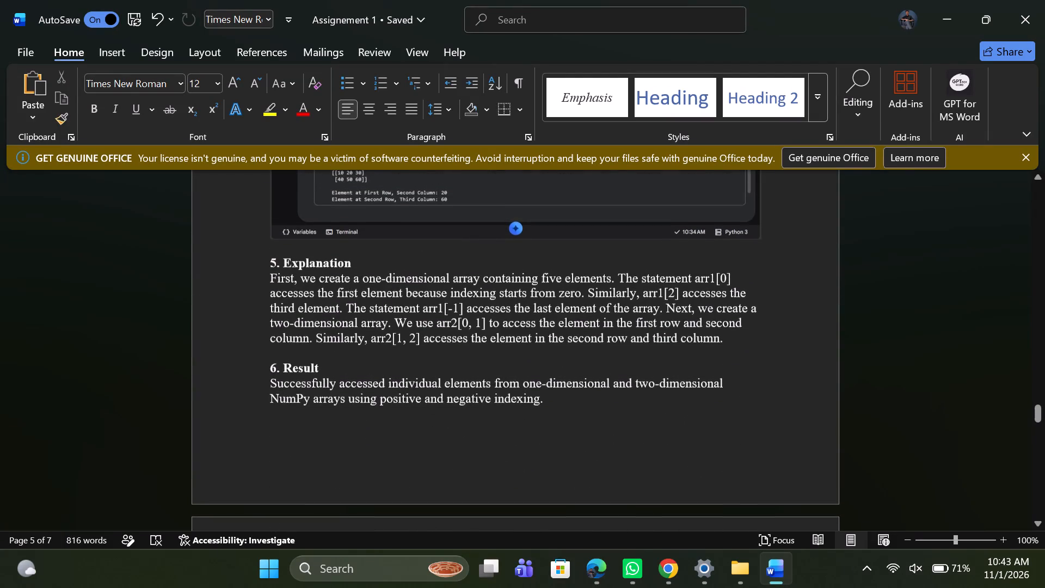
Review the report from Experiment 2's explanation through the Result section of Experiment 5: NumPy Slicing, checking headings, screenshots and page breaks.
scroll(504, 451, "up", 7)
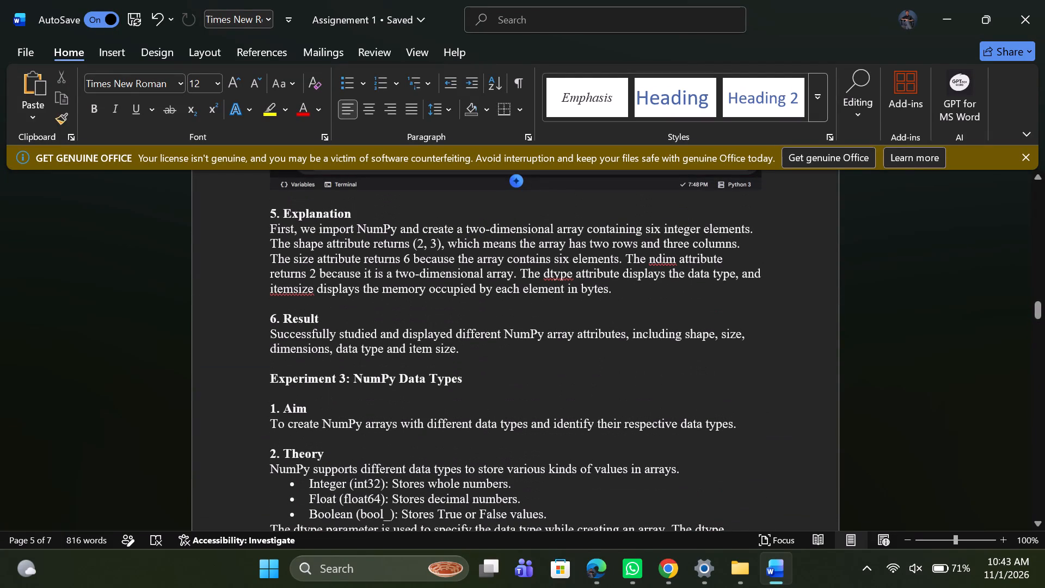
scroll(504, 451, "down", 6)
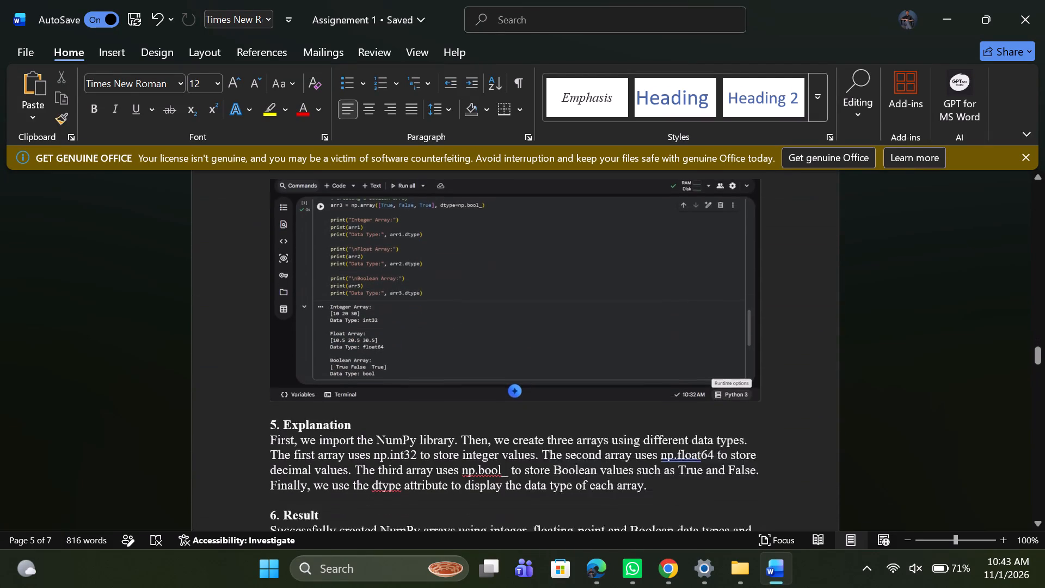
scroll(504, 451, "down", 2)
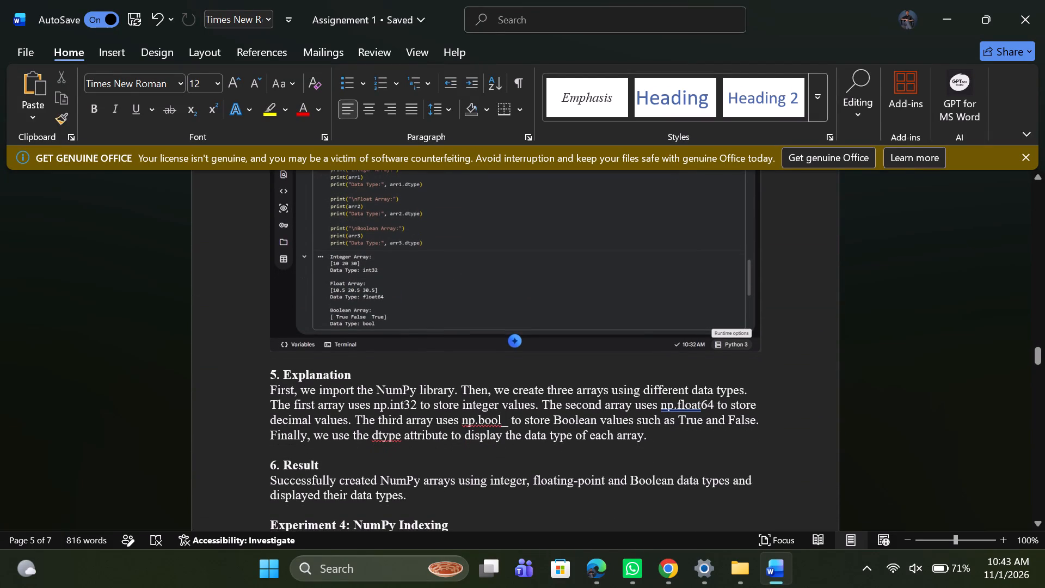
scroll(504, 451, "down", 2)
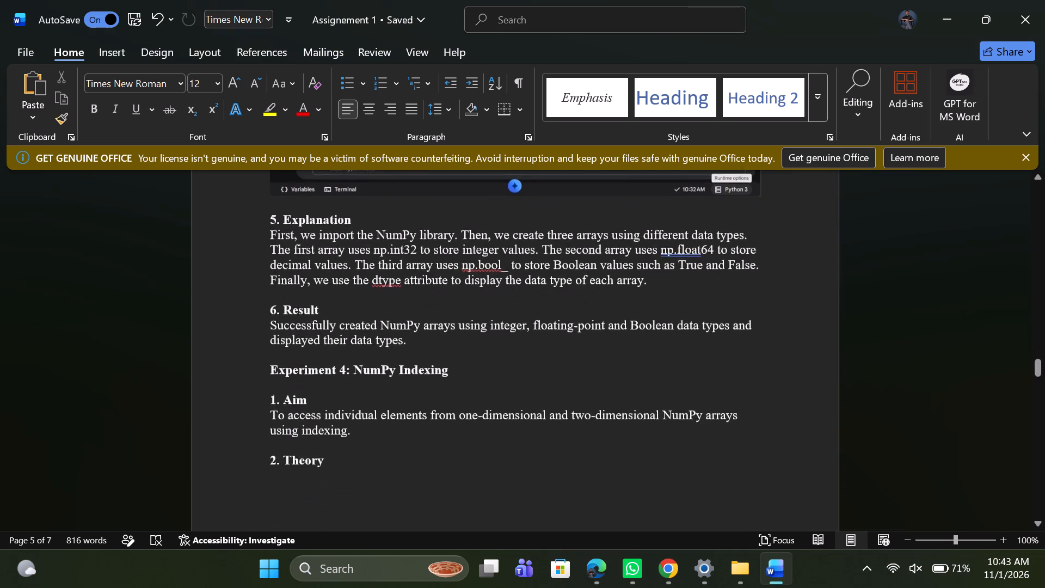
scroll(504, 451, "down", 6)
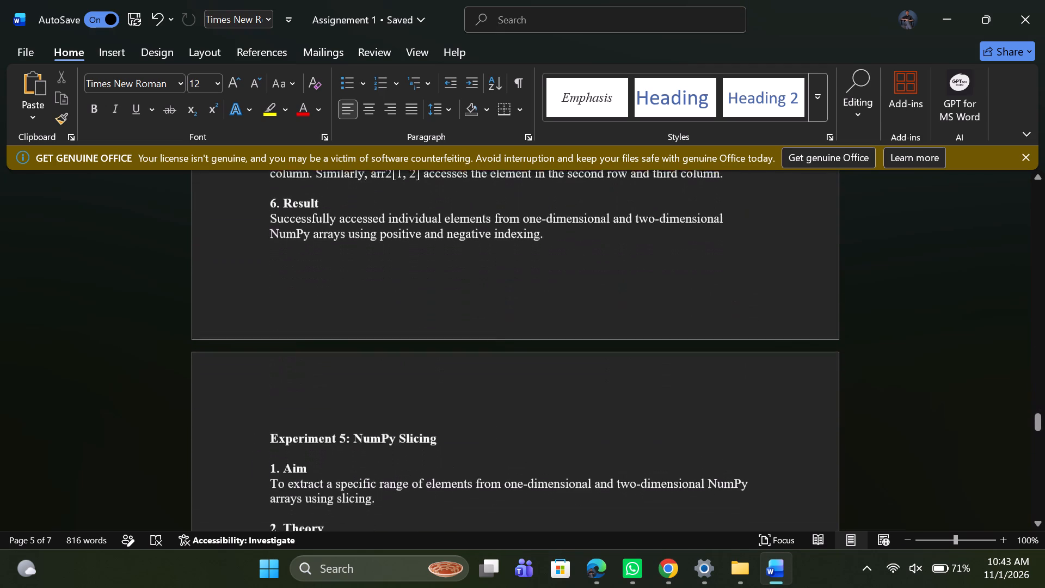
scroll(504, 451, "down", 5)
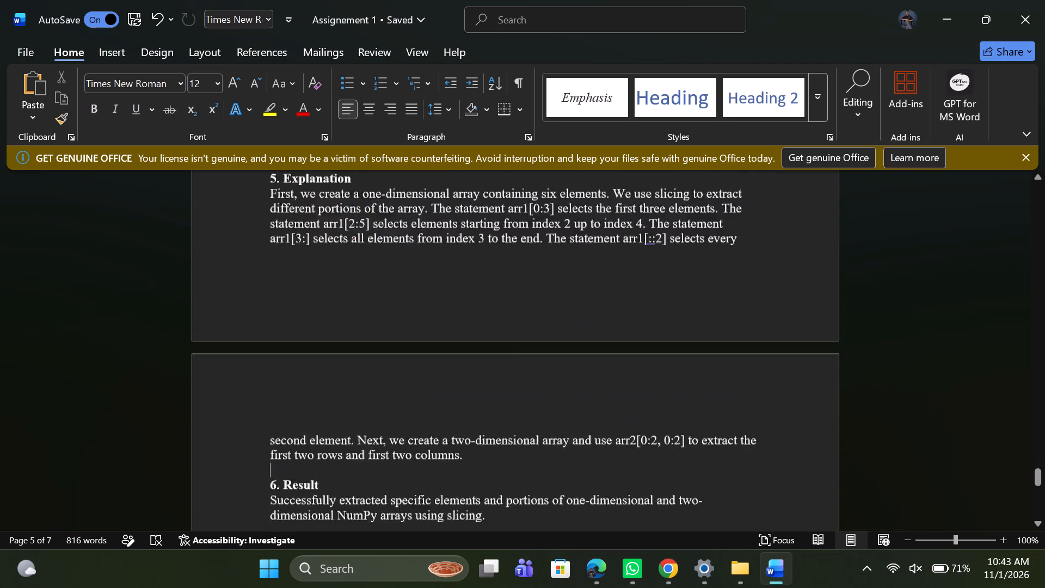
scroll(504, 451, "down", 2)
Recheck the page layout of Experiment 4: NumPy Indexing and Experiment 5: NumPy Slicing, including their program screenshots and the document's end.
scroll(504, 451, "up", 3)
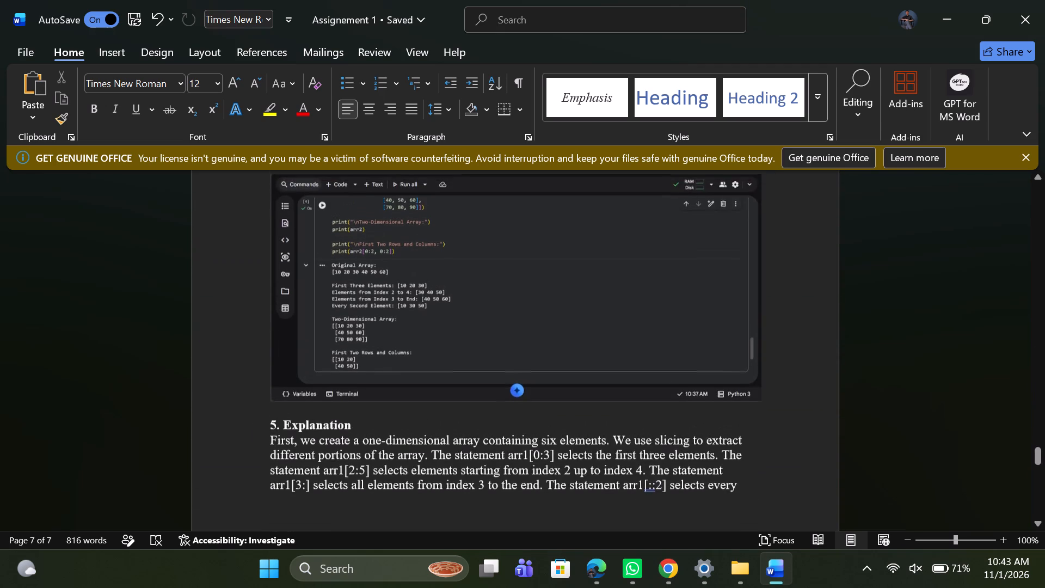
scroll(504, 451, "up", 5)
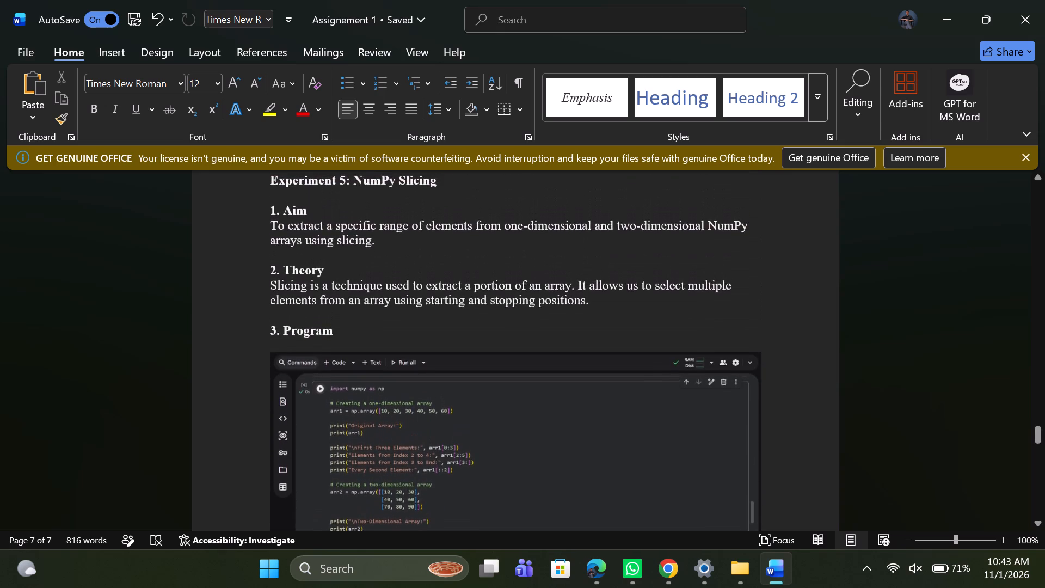
scroll(504, 451, "up", 1)
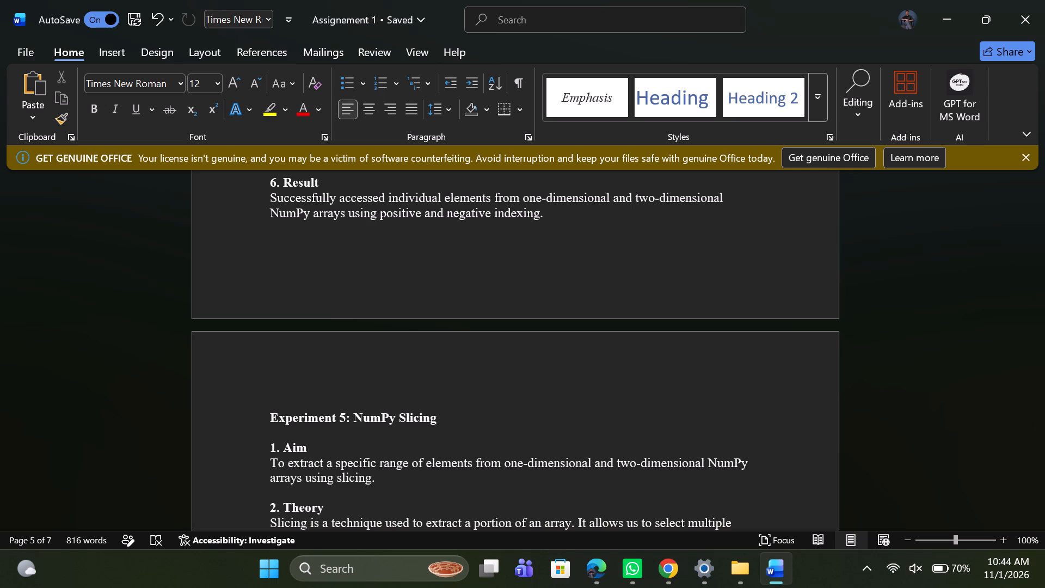
scroll(504, 451, "up", 6)
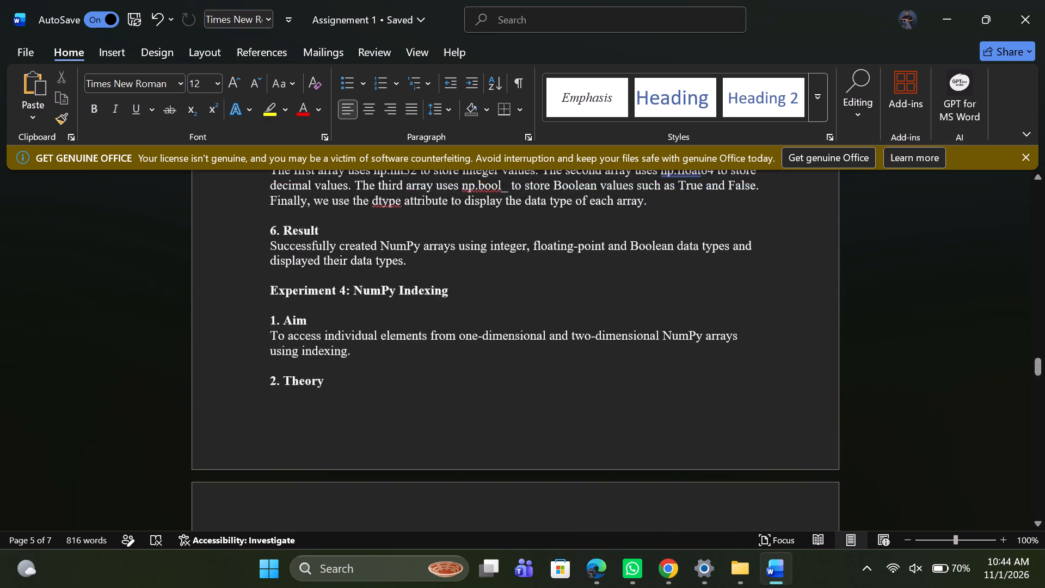
scroll(504, 451, "up", 1)
scroll(504, 451, "down", 5)
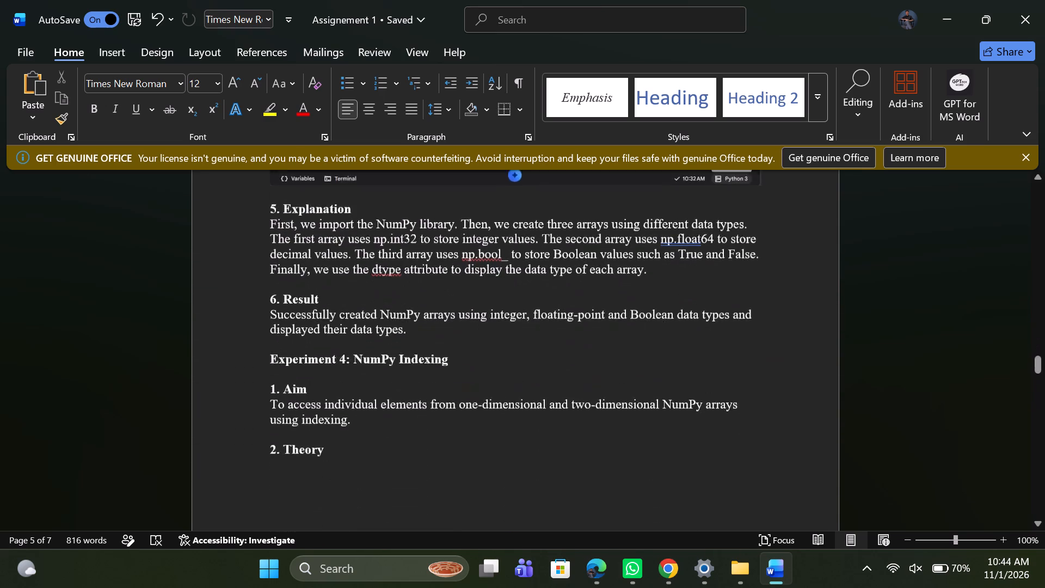
scroll(504, 451, "down", 2)
scroll(504, 451, "up", 1)
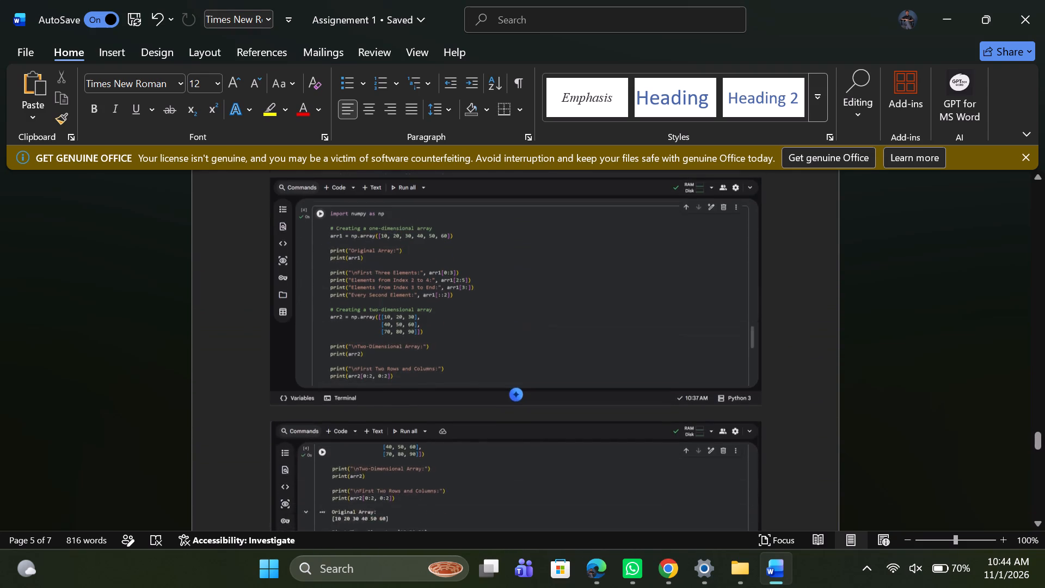
scroll(504, 451, "up", 1)
scroll(504, 451, "down", 6)
scroll(504, 451, "up", 1)
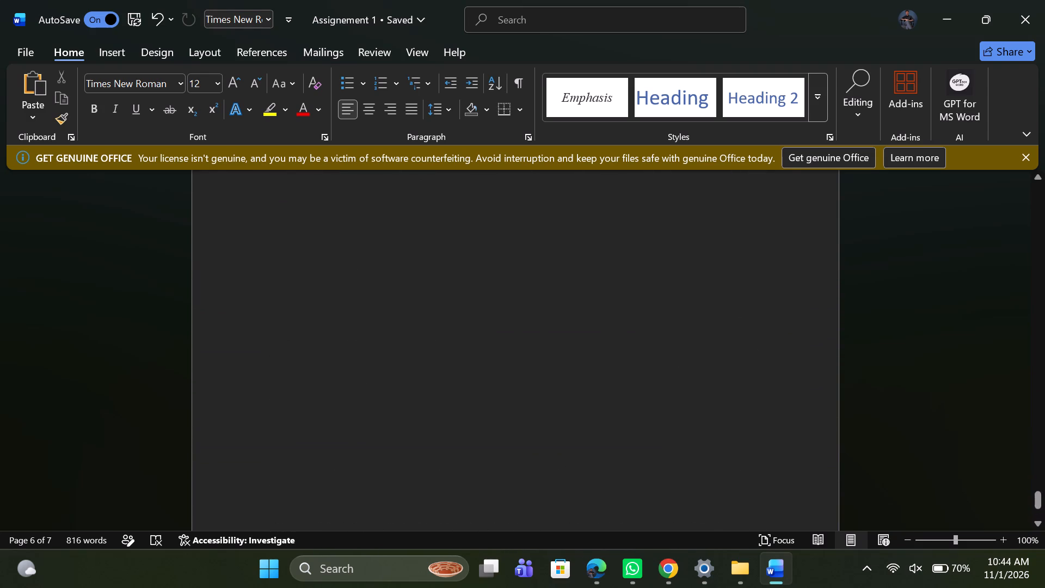
scroll(504, 451, "up", 7)
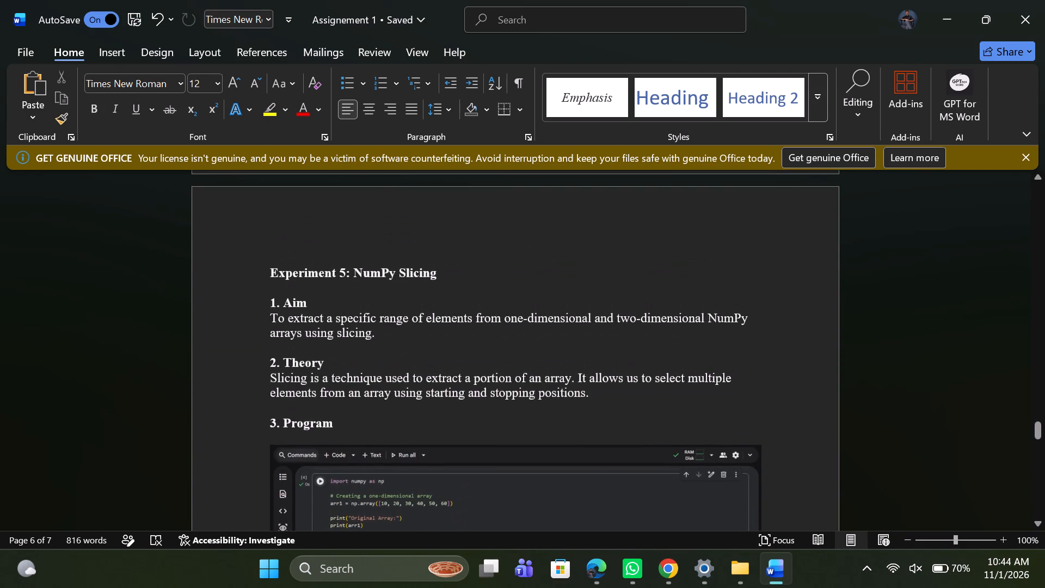
scroll(504, 451, "up", 2)
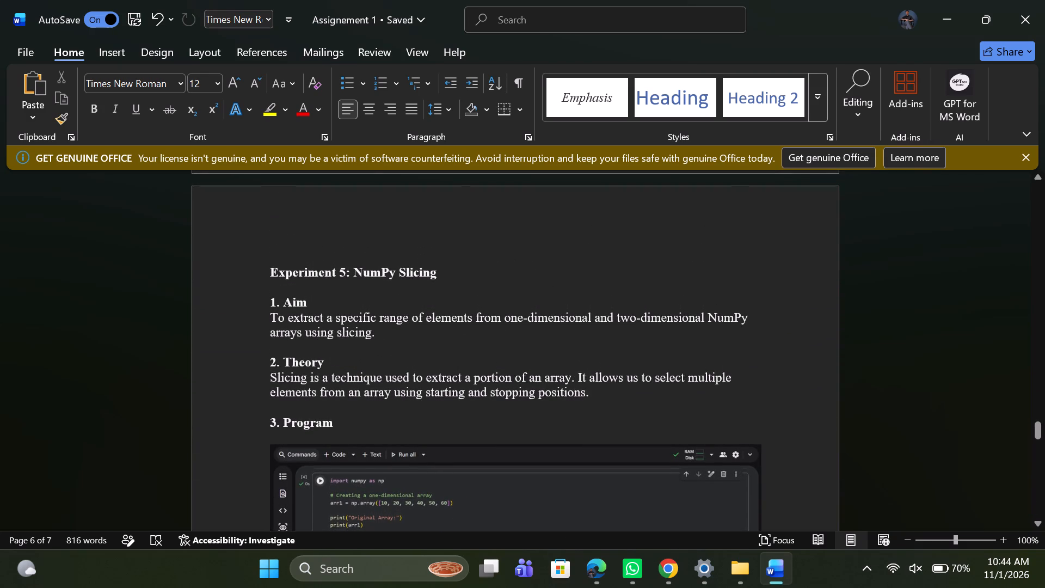
scroll(504, 451, "up", 3)
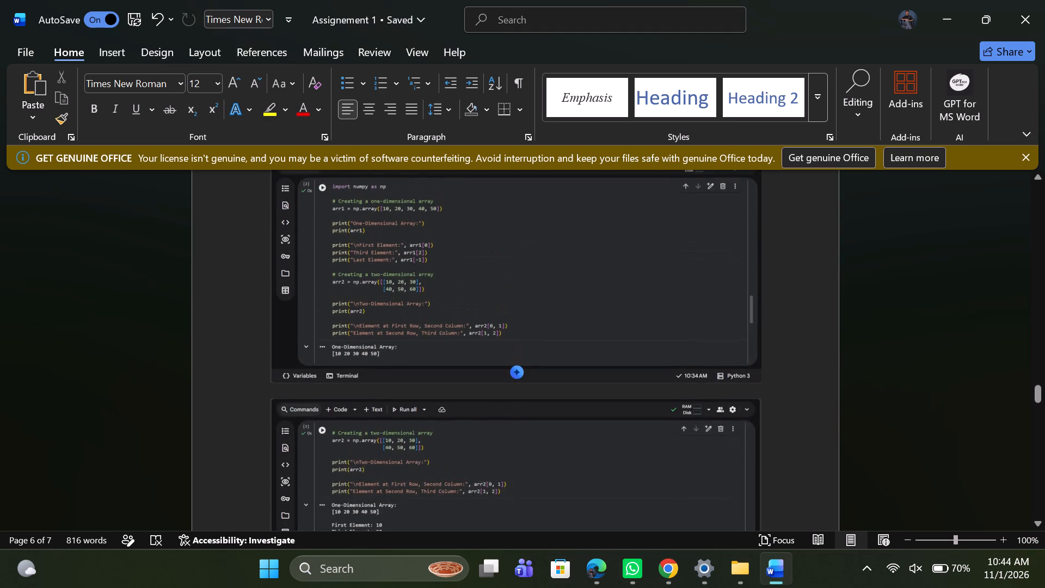
Review the report backwards from Experiment 4's theory to the cover page with the student and assessment tables.
scroll(504, 451, "up", 3)
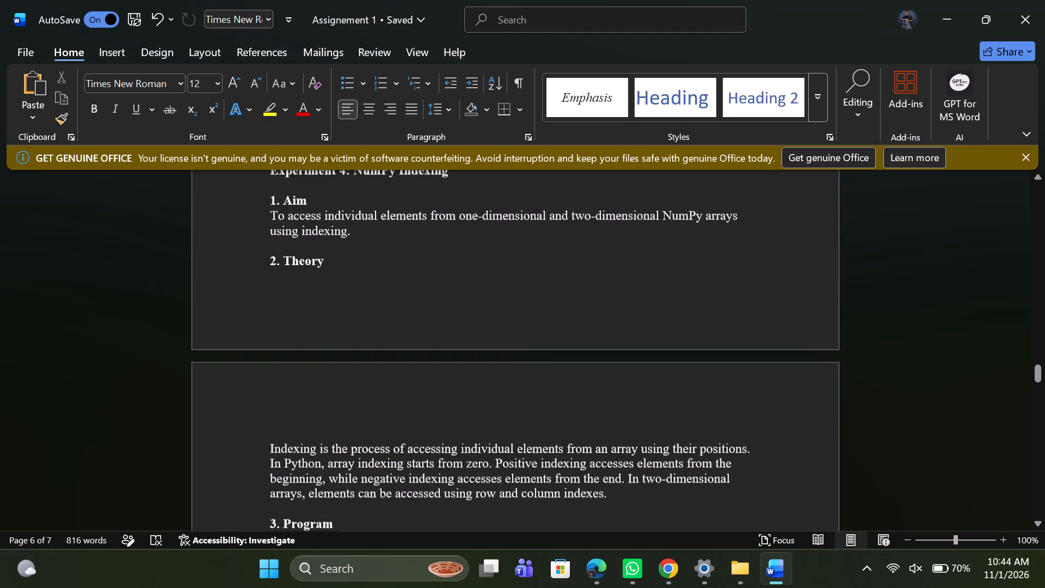
scroll(504, 451, "up", 5)
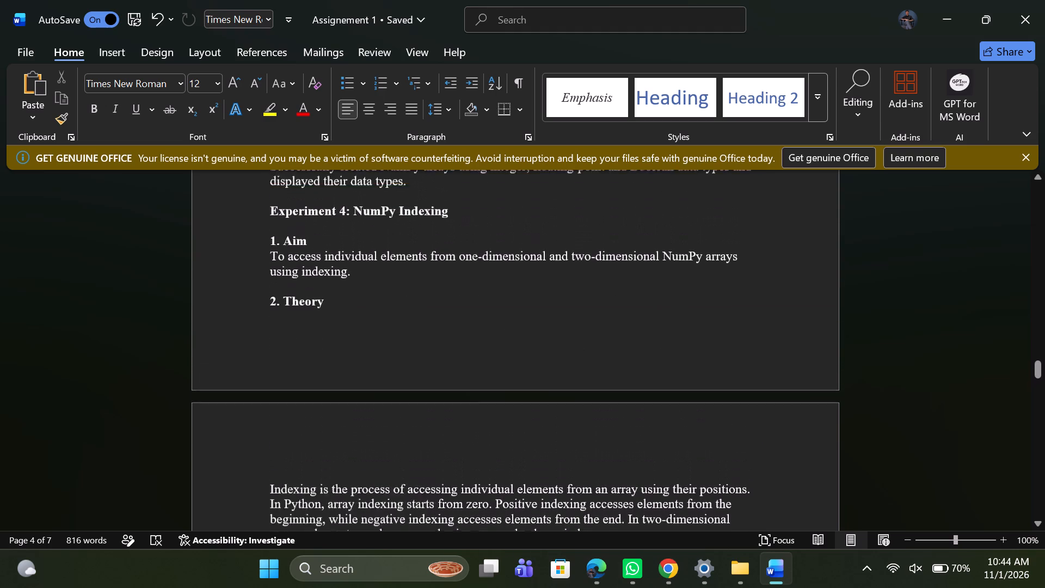
scroll(504, 451, "up", 8)
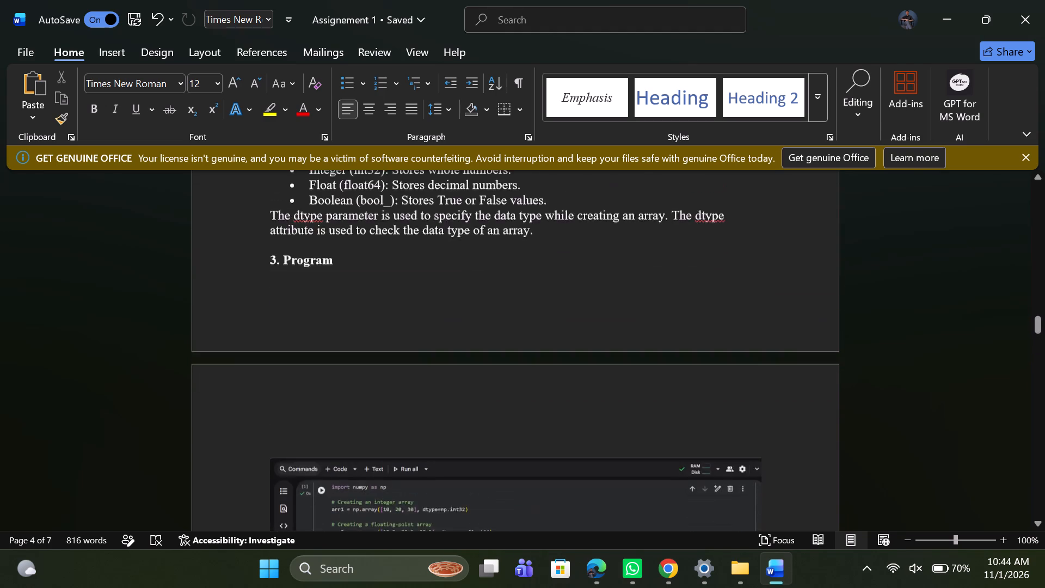
scroll(504, 451, "up", 5)
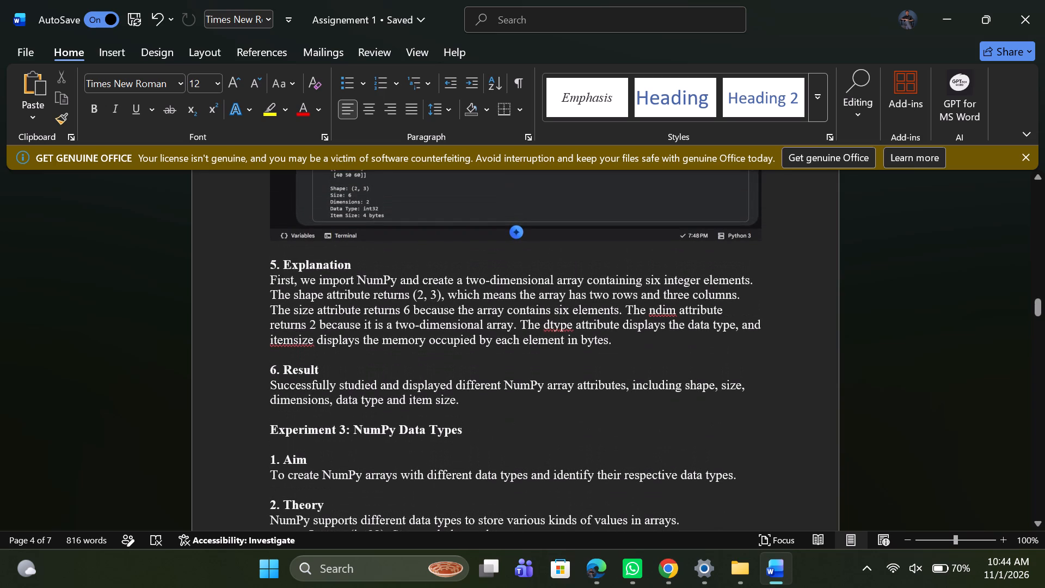
scroll(504, 451, "up", 2)
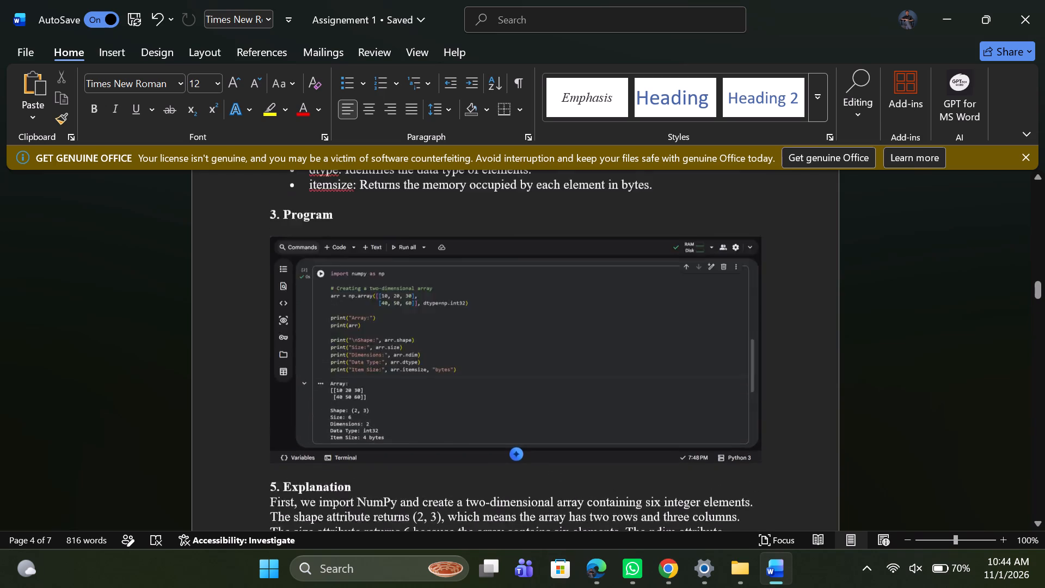
scroll(504, 451, "up", 5)
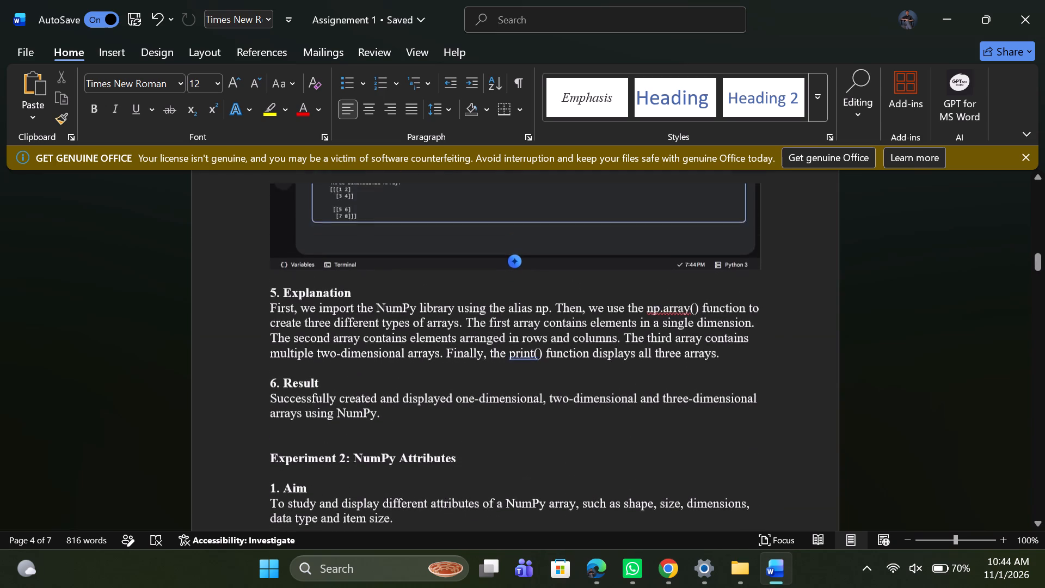
scroll(504, 451, "up", 4)
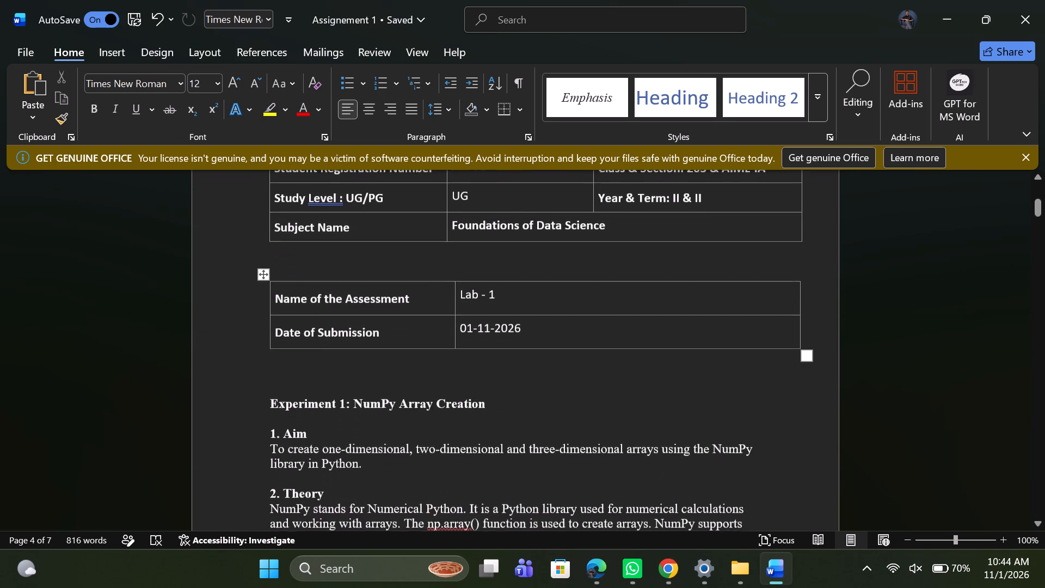
scroll(504, 451, "up", 1)
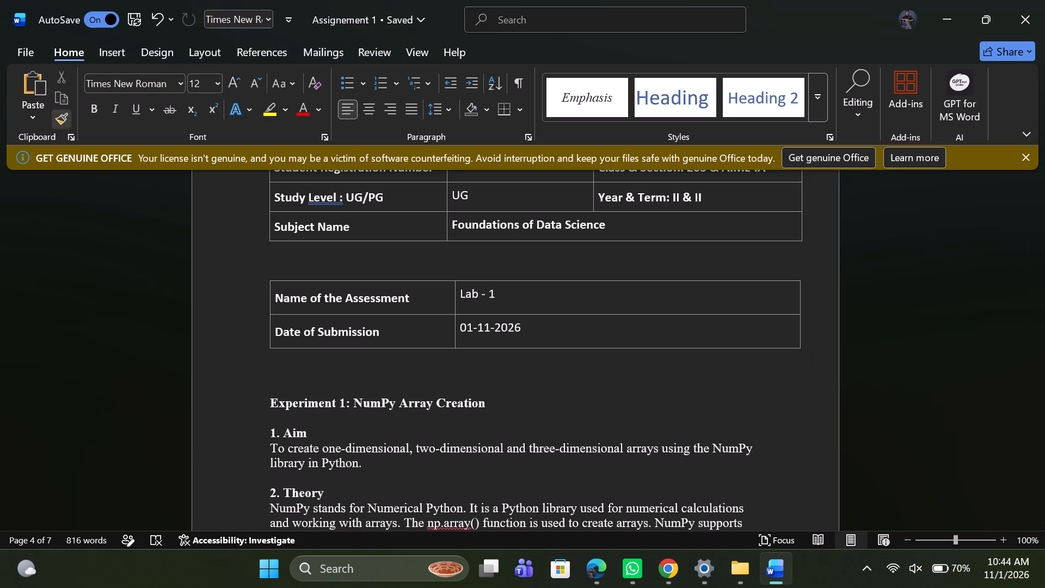
scroll(187, 329, "up", 4)
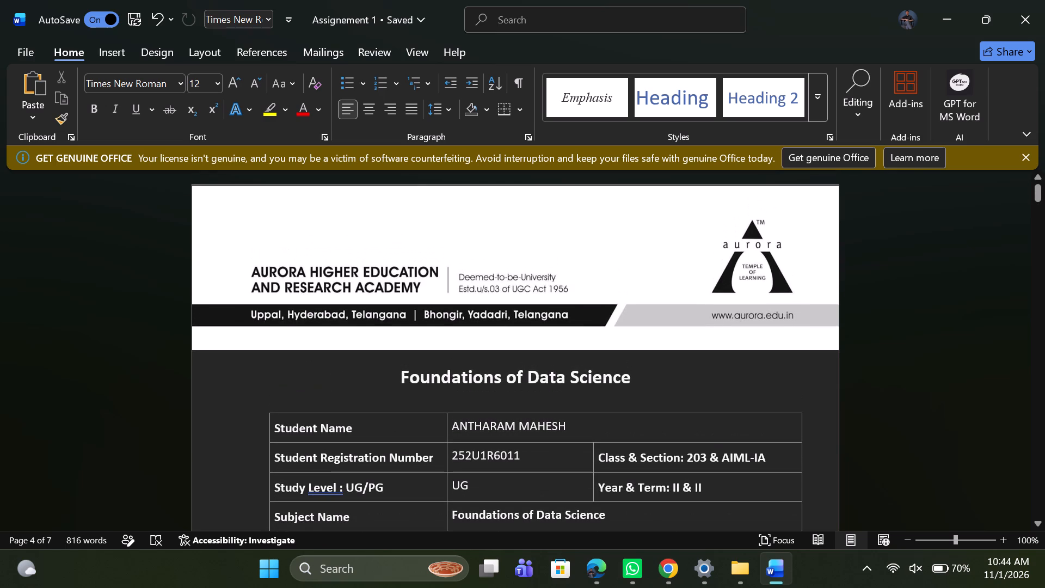
Save a copy of the report as Assignement 1 in the Fundamentals of ds folder inside OneDrive's T2 folder.
left_click(24, 45)
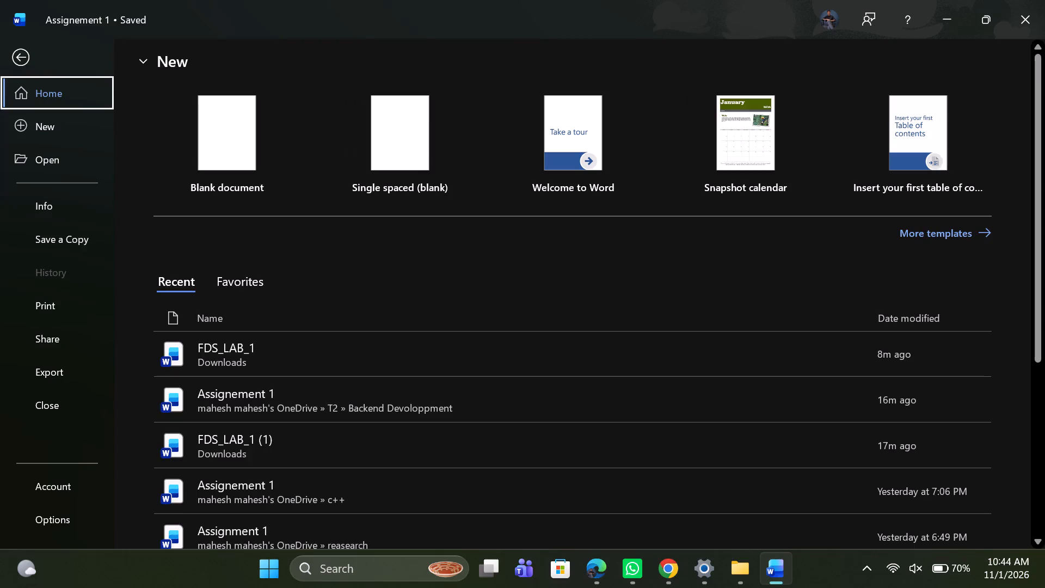
left_click(69, 232)
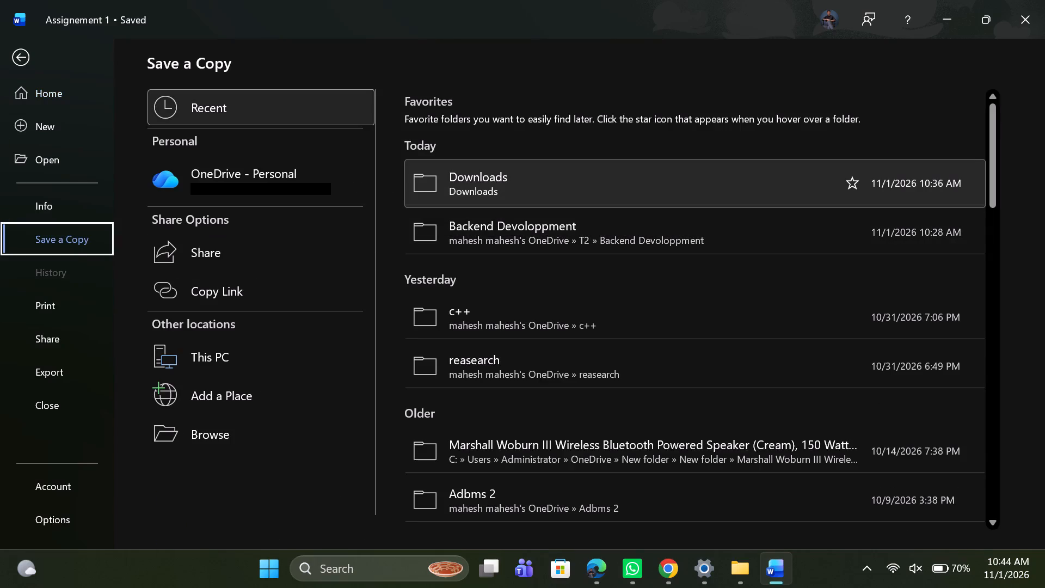
left_click(512, 176)
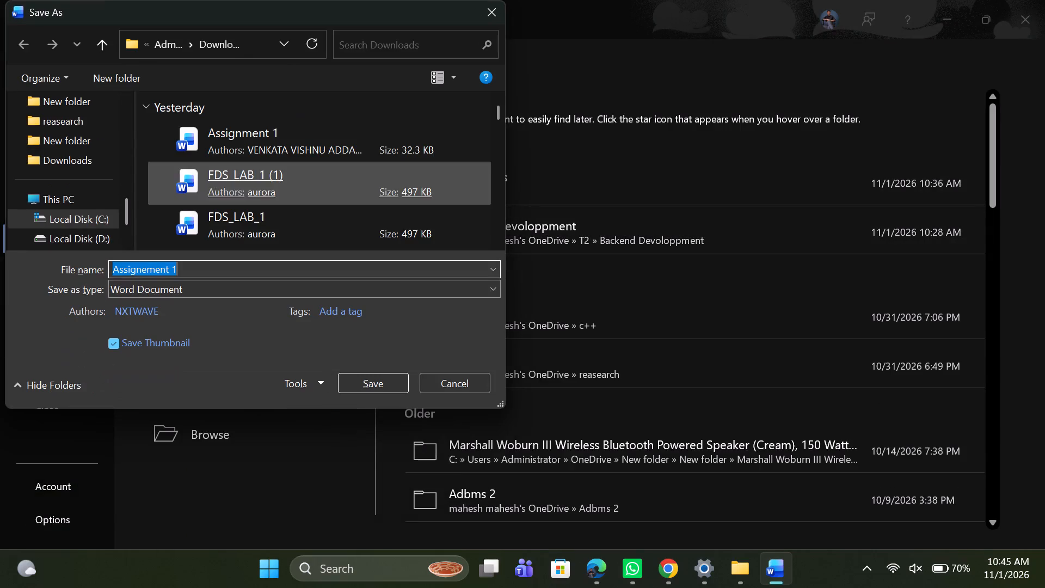
scroll(20, 130, "up", 7)
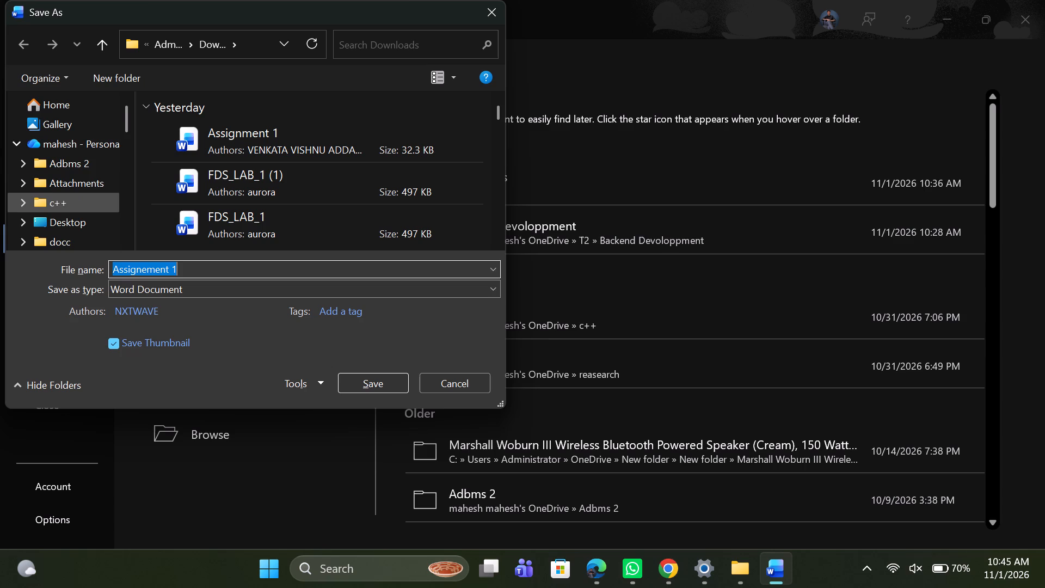
scroll(52, 207, "down", 2)
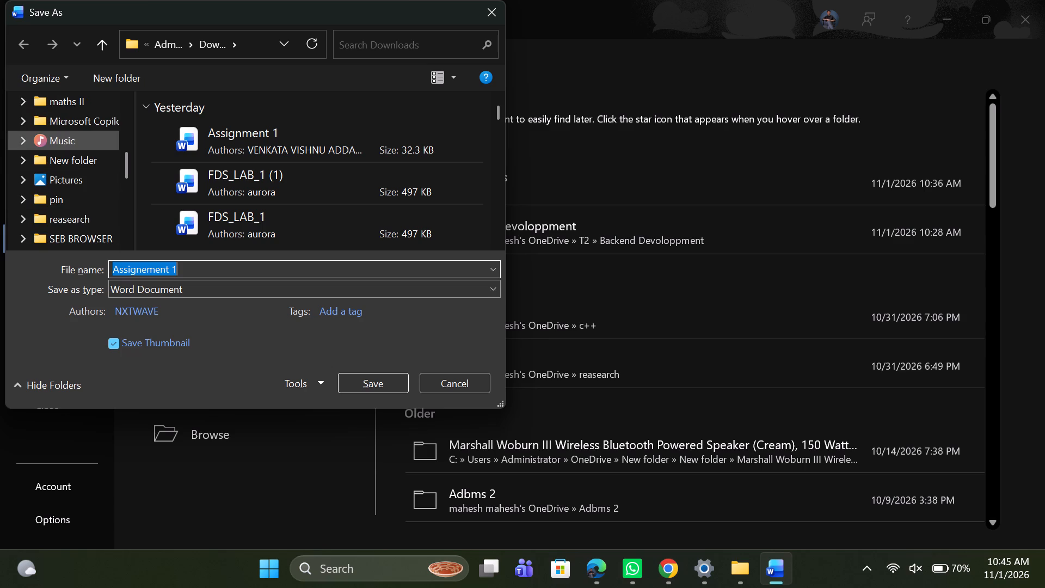
scroll(59, 197, "down", 2)
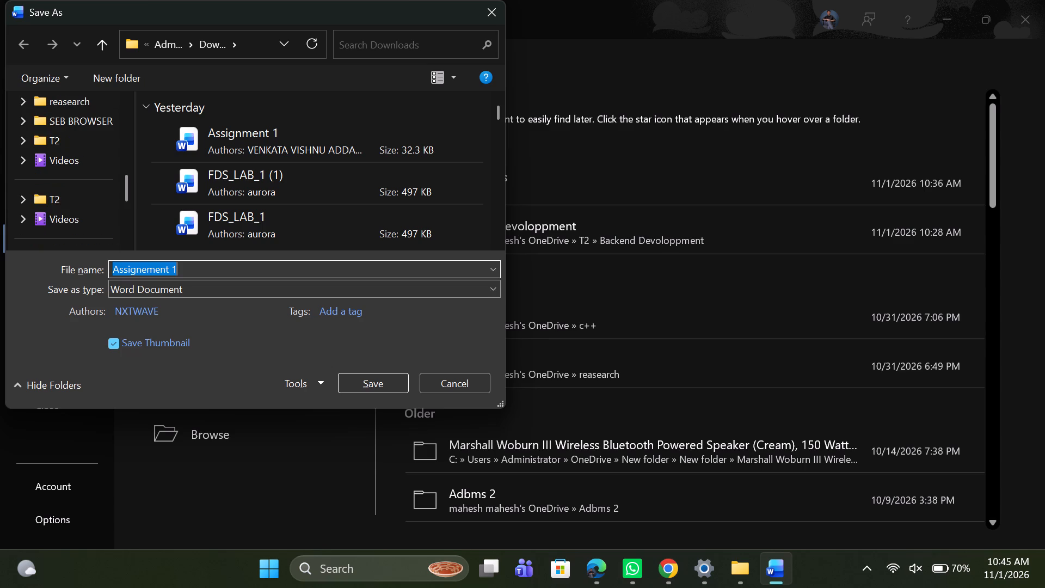
left_click(70, 140)
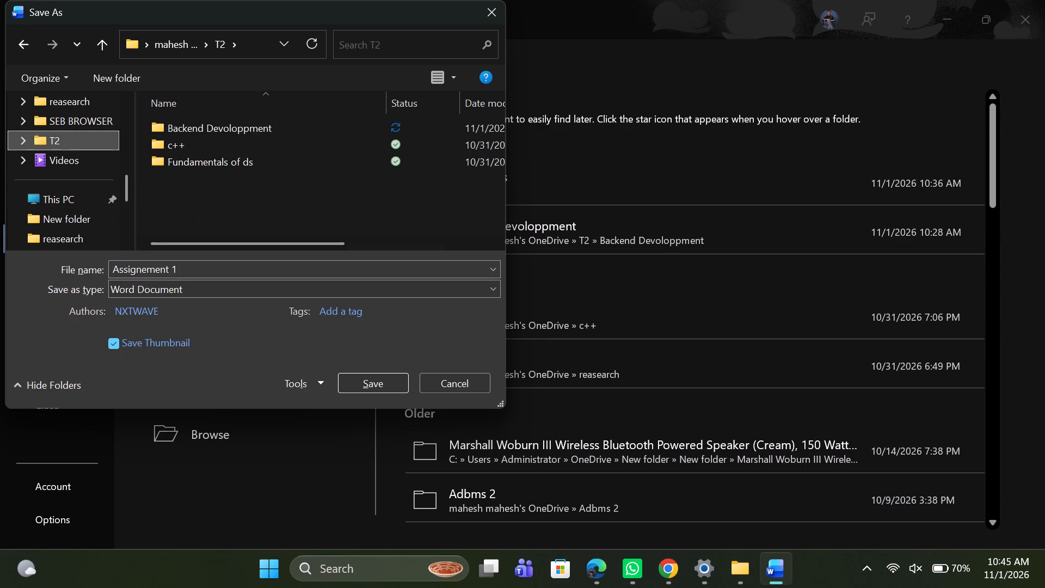
left_click(203, 154)
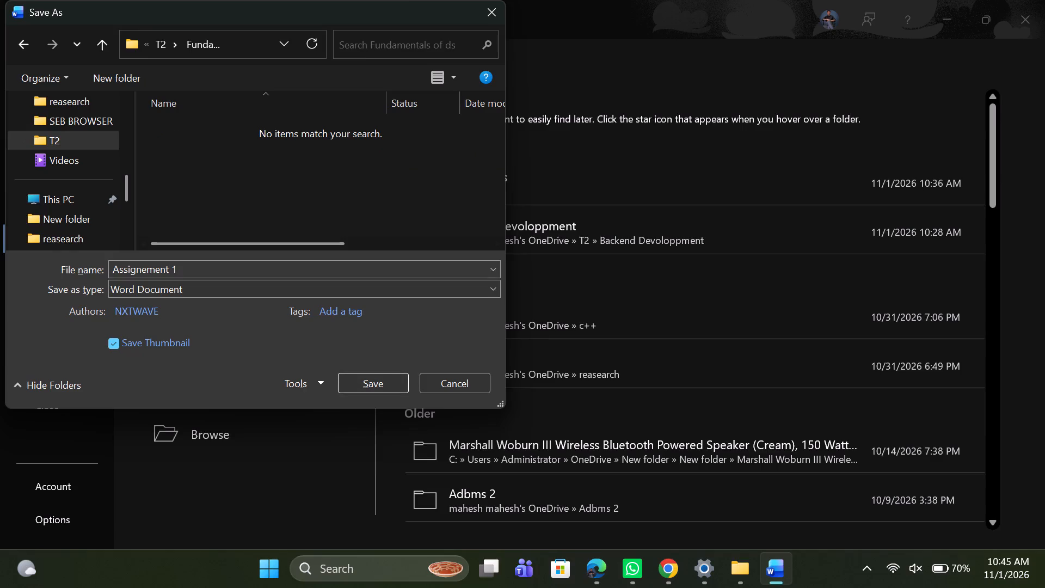
left_click(365, 384)
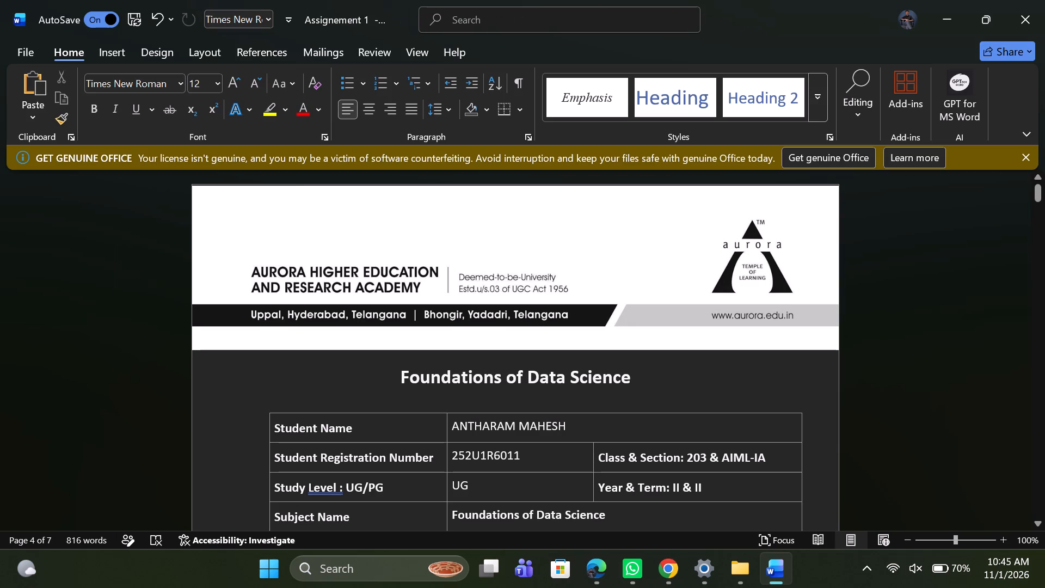
Export the report as a PDF named Assignement 1 into the Fundamentals of ds folder inside OneDrive's T2 folder.
left_click(34, 54)
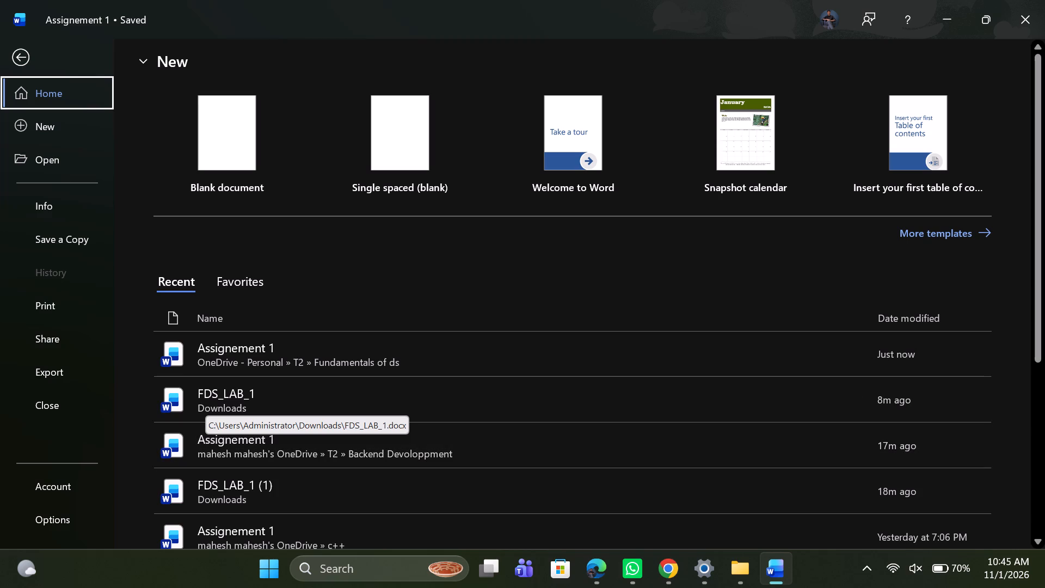
left_click(62, 377)
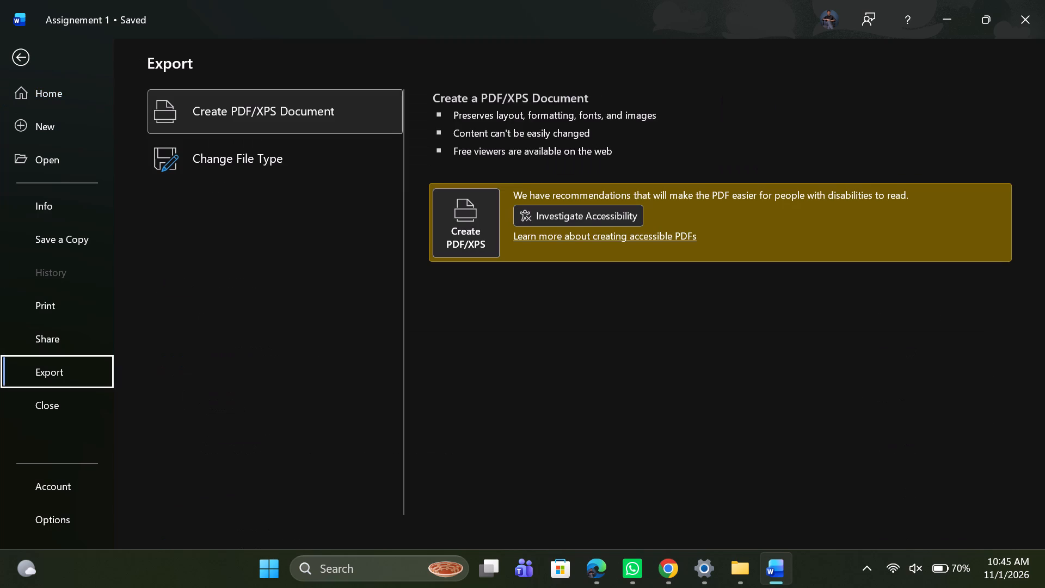
left_click(476, 235)
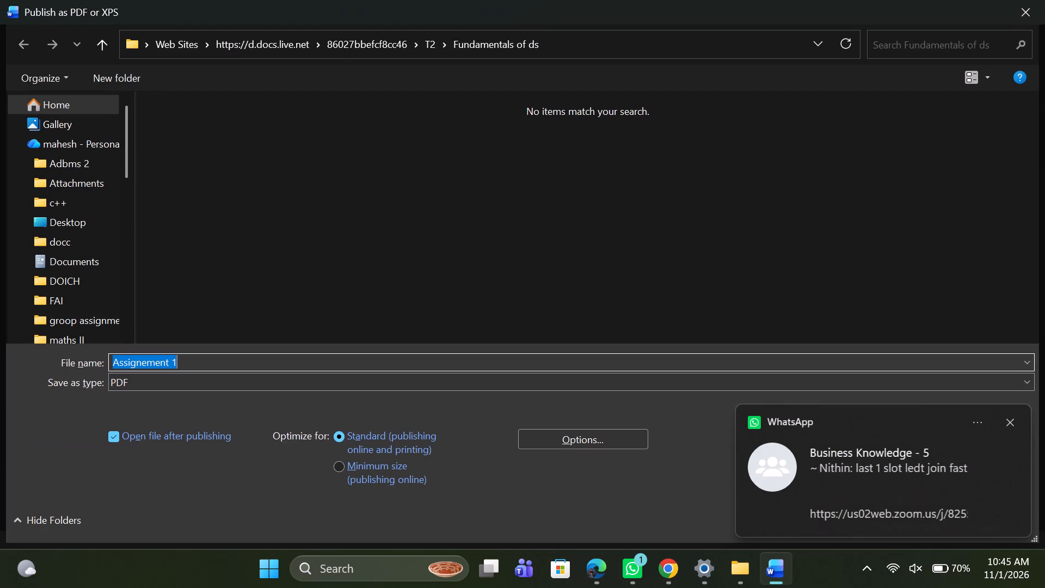
scroll(101, 251, "down", 1)
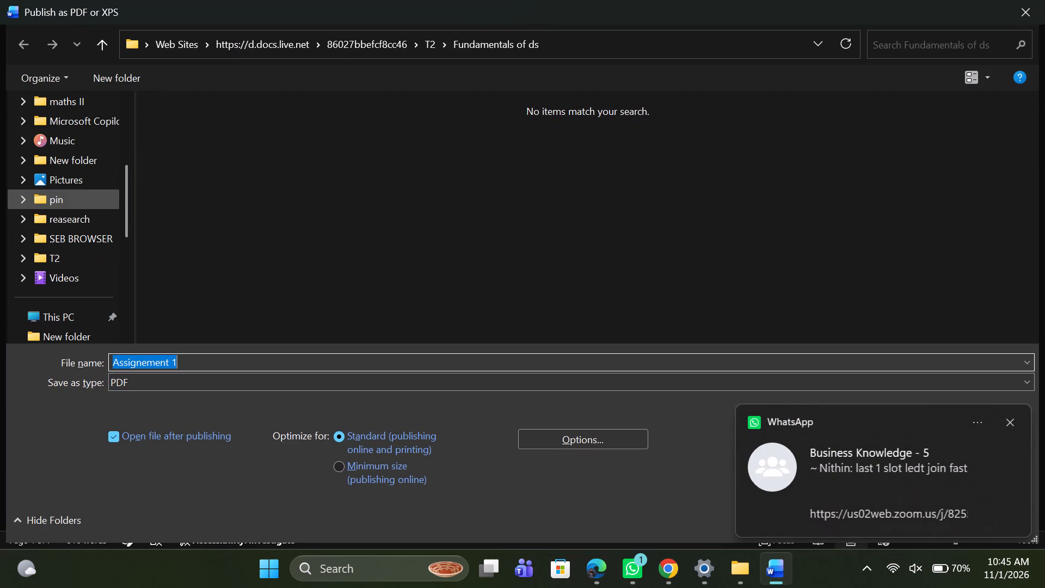
scroll(101, 251, "down", 1)
left_click(47, 261)
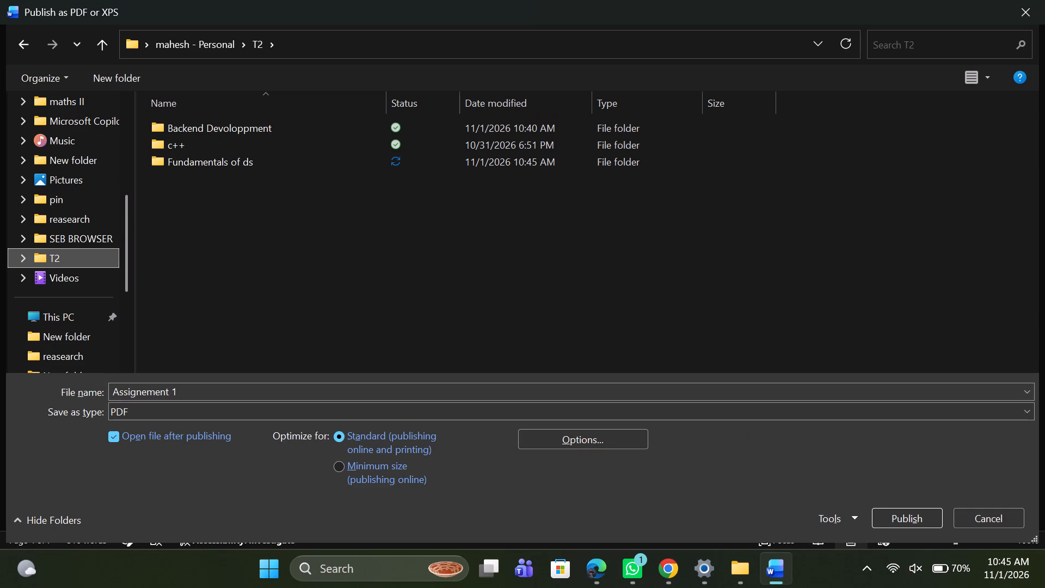
left_click(214, 165)
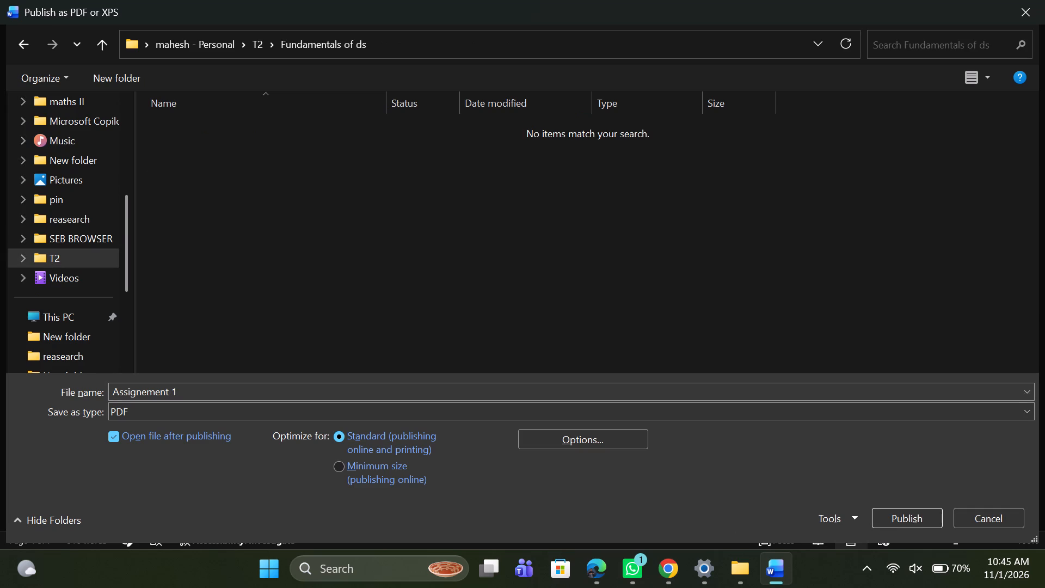
left_click(908, 516)
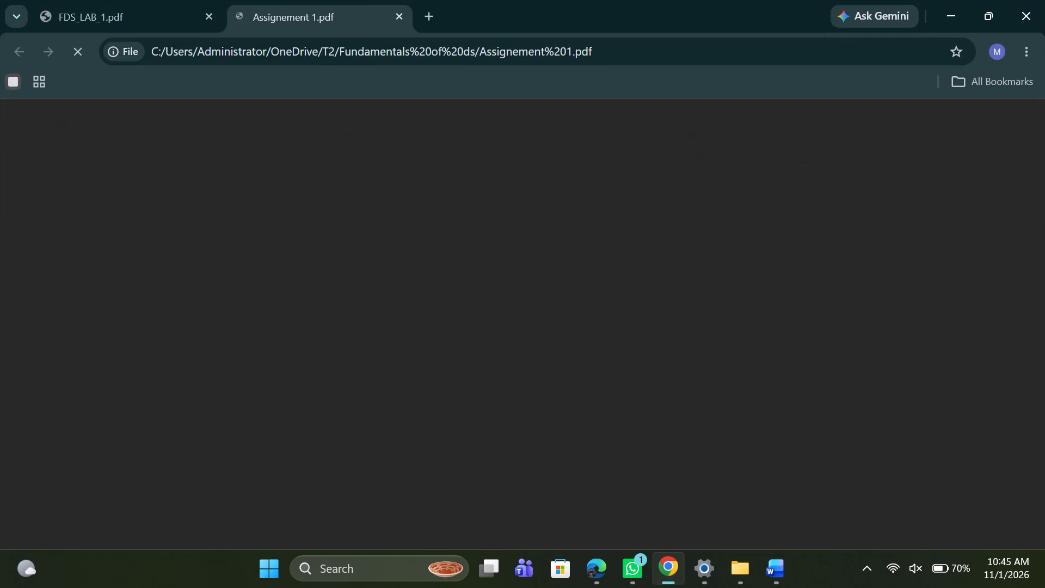
Examine the Assignement 1 PDF from the cover tables through the experiments to the final Result section, checking screenshots and page breaks.
scroll(715, 515, "down", 1)
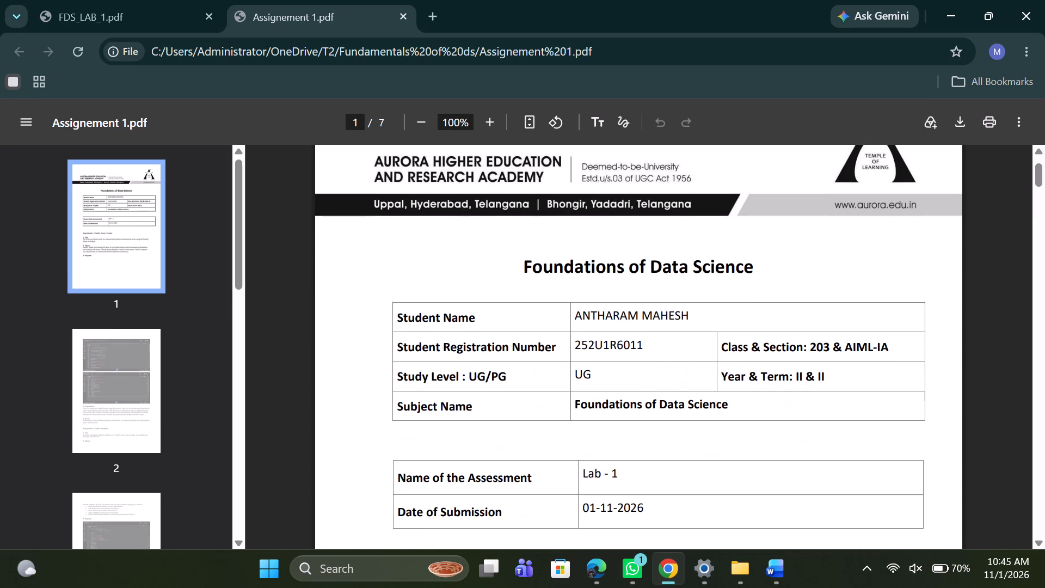
scroll(715, 515, "down", 1)
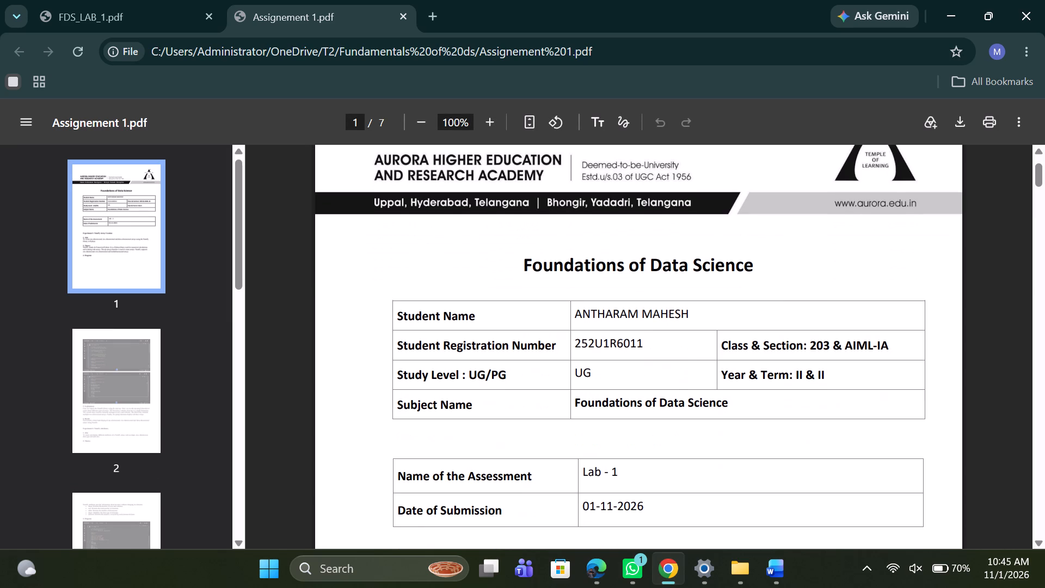
scroll(715, 515, "down", 4)
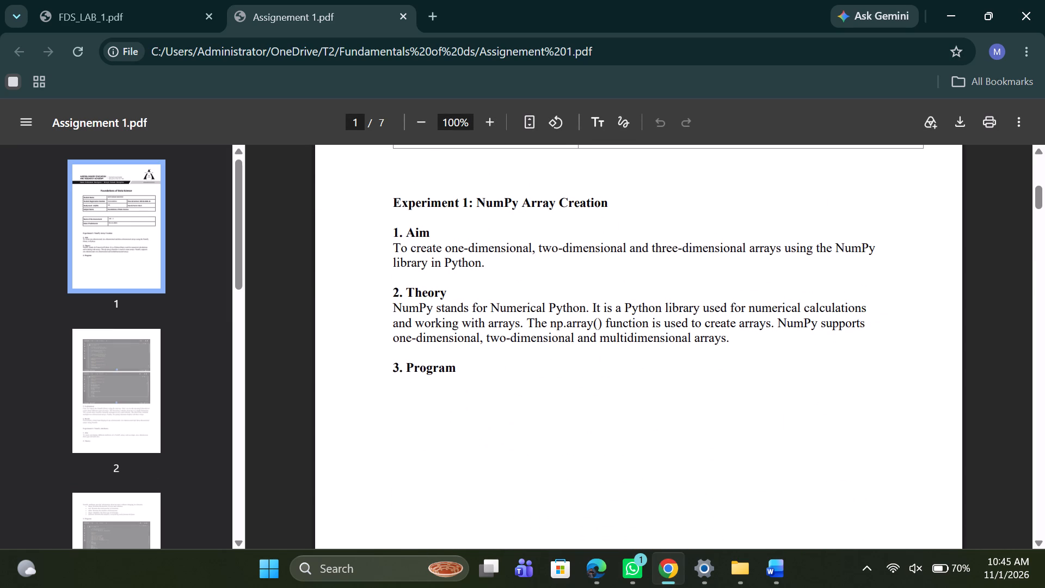
scroll(715, 515, "down", 5)
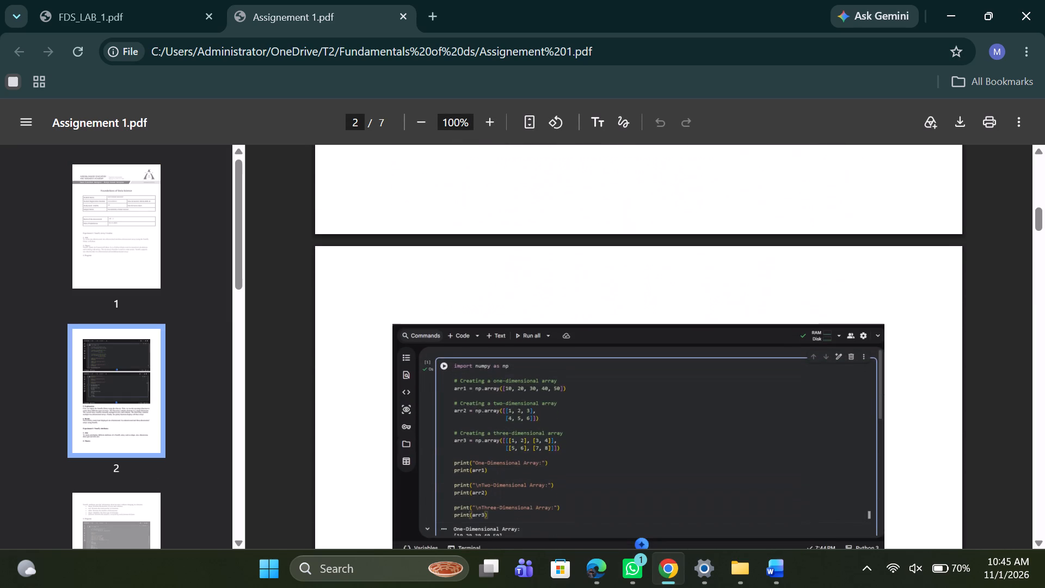
scroll(715, 515, "down", 1)
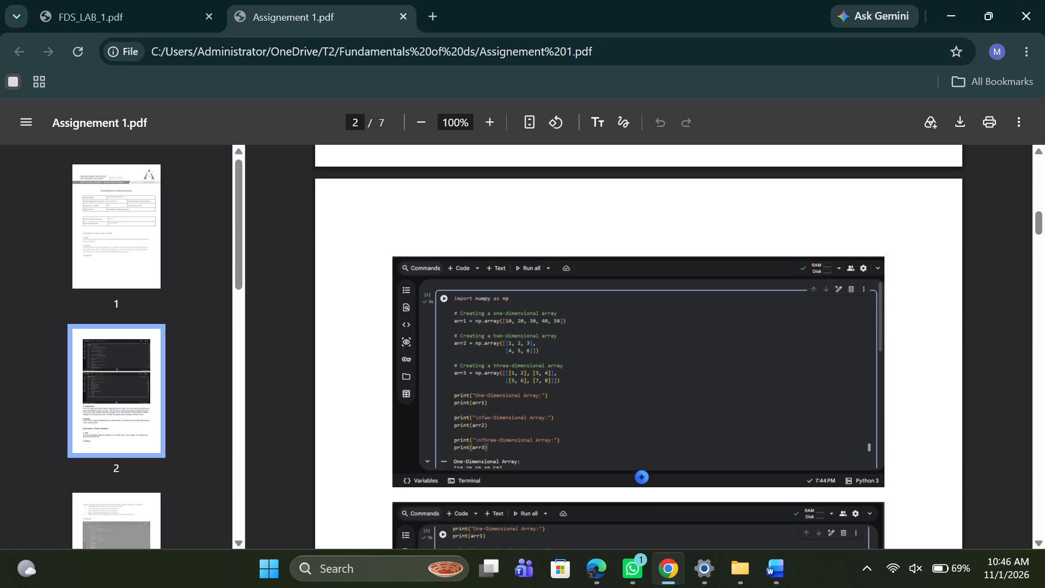
scroll(715, 515, "down", 3)
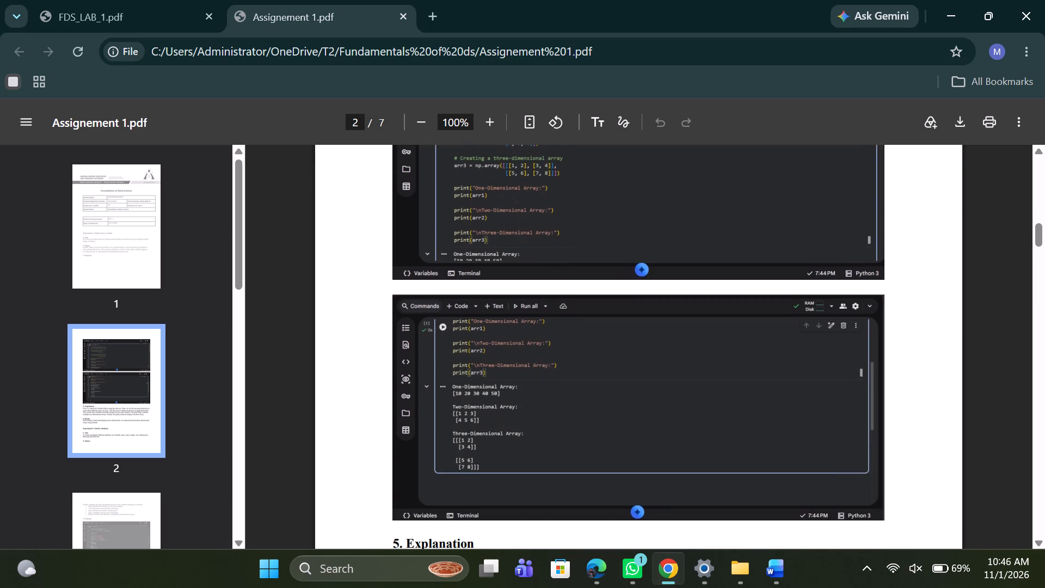
scroll(715, 515, "down", 11)
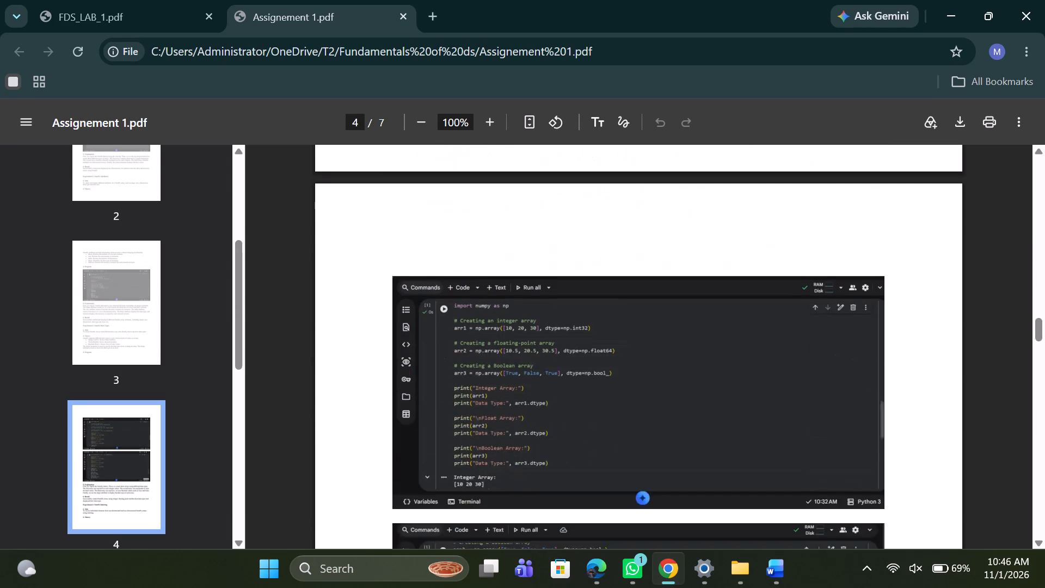
scroll(715, 515, "down", 11)
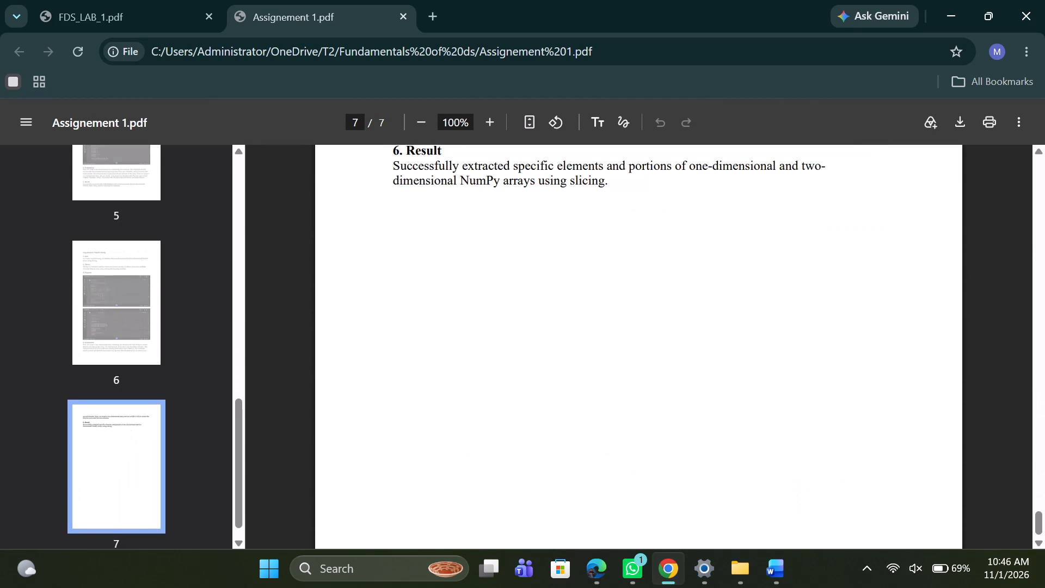
Recheck the PDF backwards from Experiment 5: NumPy Slicing to the cover page, looking at how headings and text split across pages.
scroll(715, 515, "up", 8)
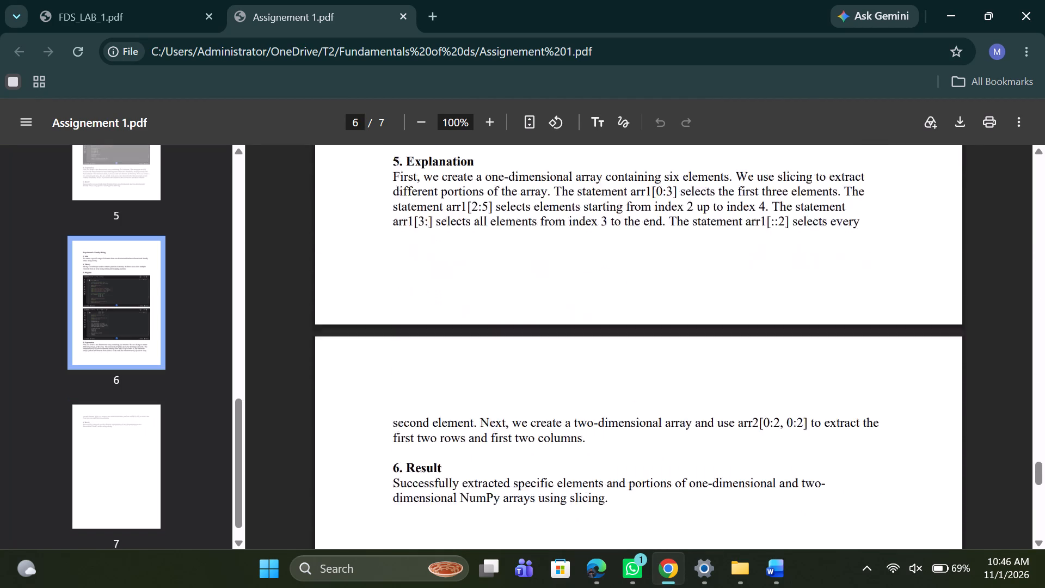
scroll(715, 515, "up", 10)
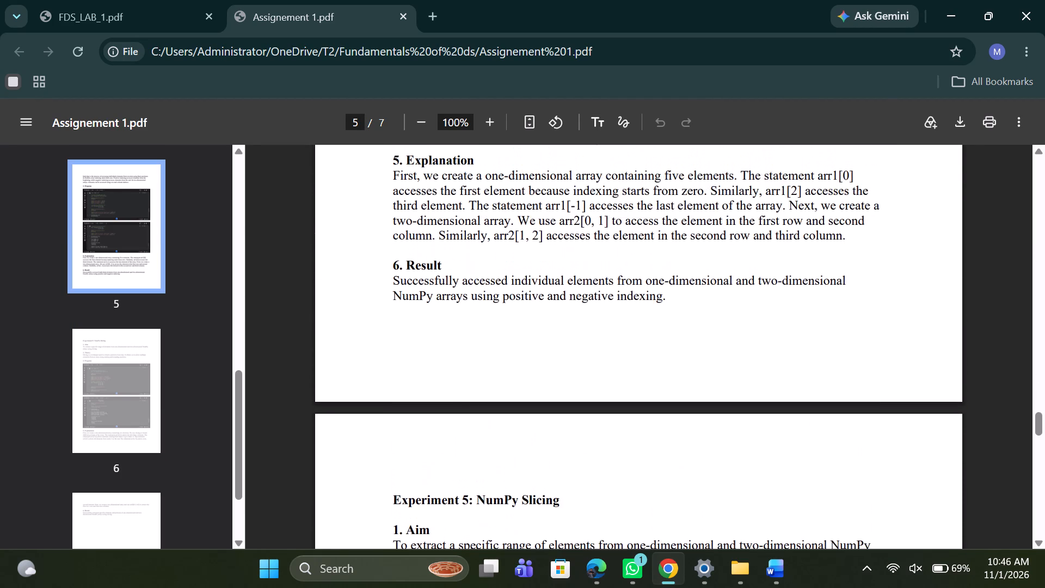
scroll(715, 515, "up", 10)
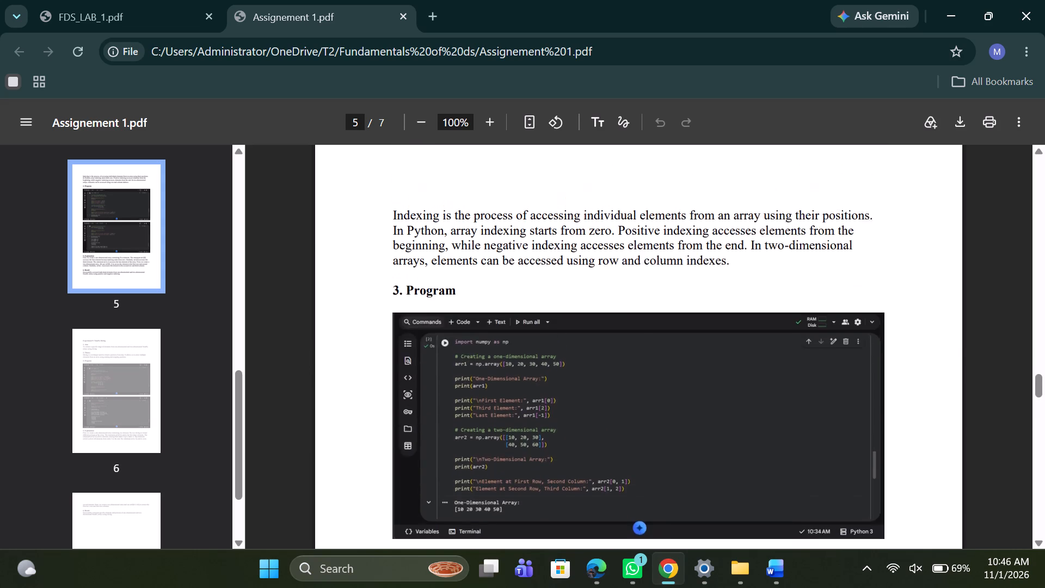
scroll(715, 515, "up", 12)
scroll(715, 515, "down", 1)
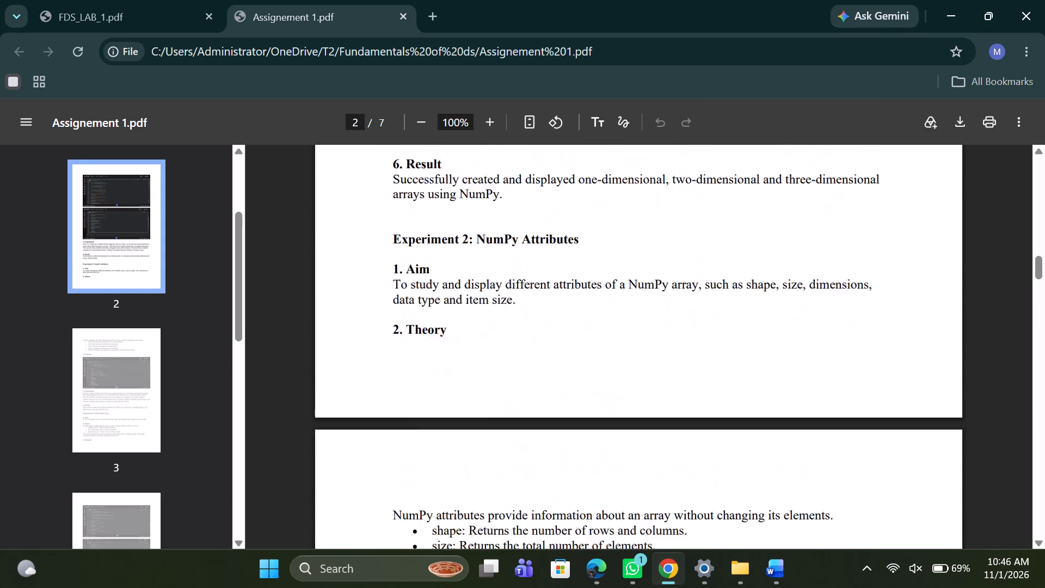
scroll(715, 515, "down", 1)
scroll(715, 515, "up", 4)
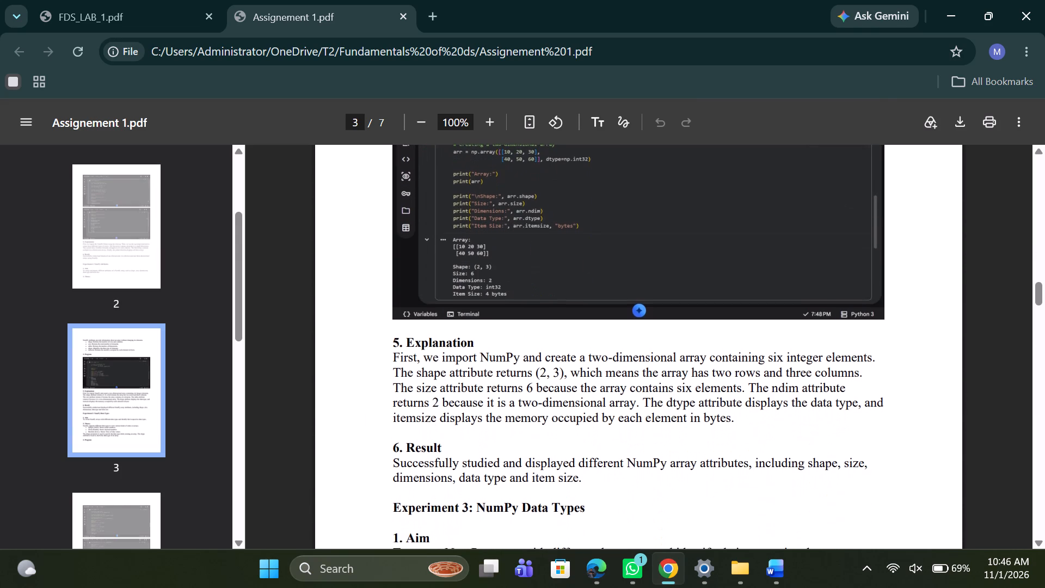
scroll(715, 515, "up", 10)
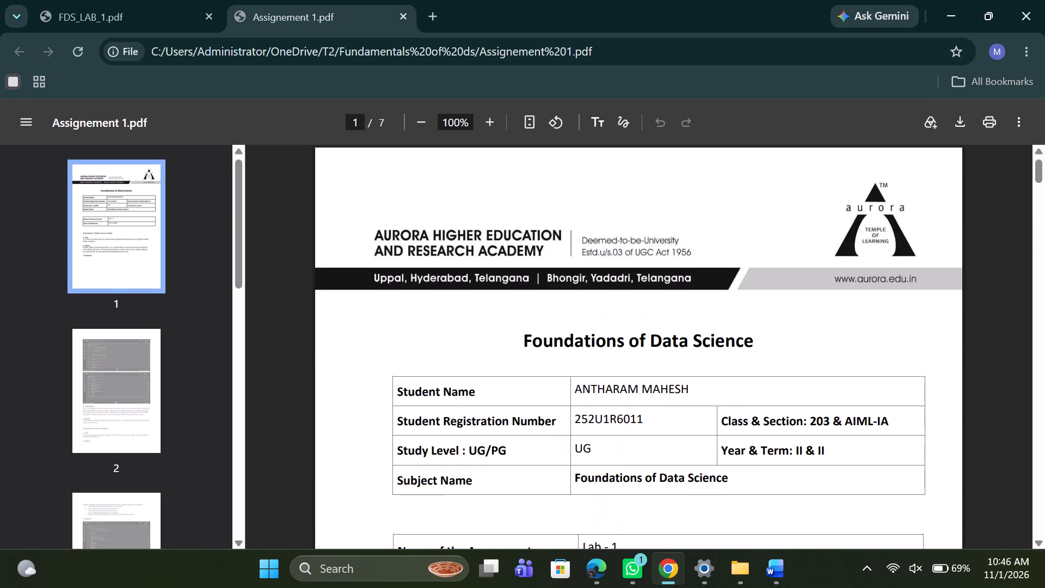
On the Aurora assessments page in Microsoft Edge, submit Assignement 1 from T2's Fundamentals of ds folder for Lab Report 1.
left_click(595, 564)
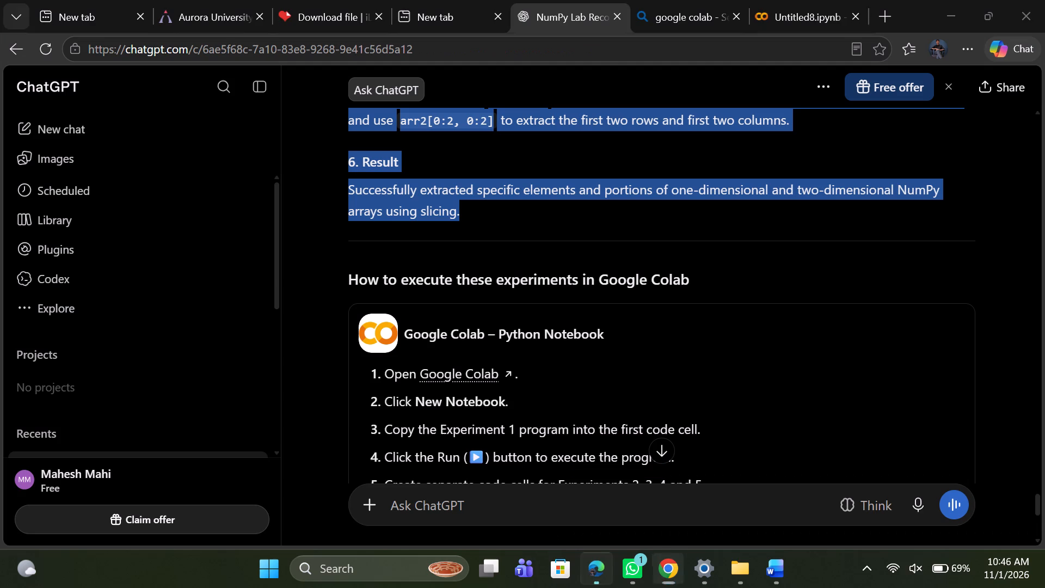
left_click(206, 22)
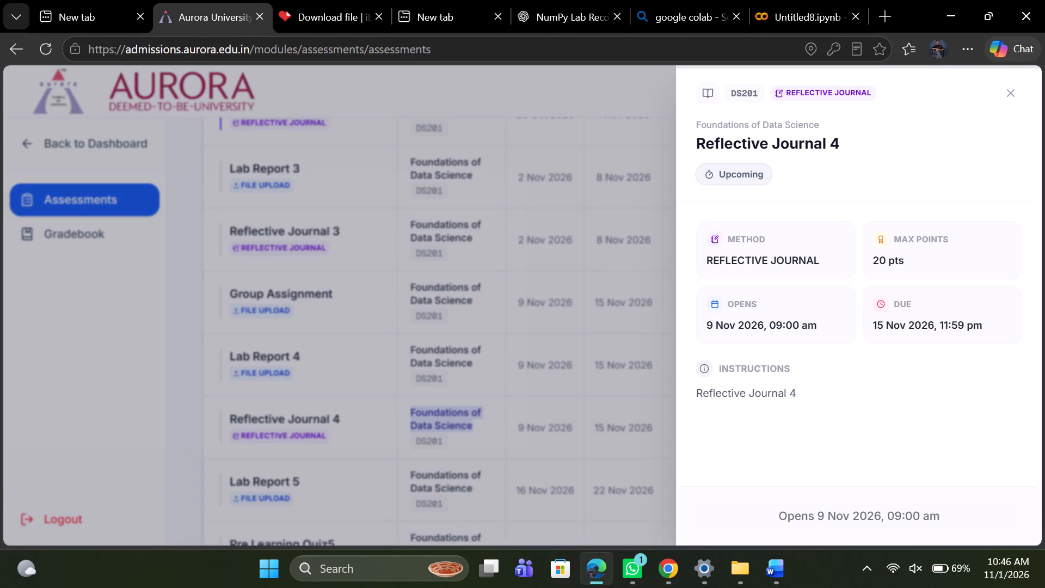
left_click(384, 97)
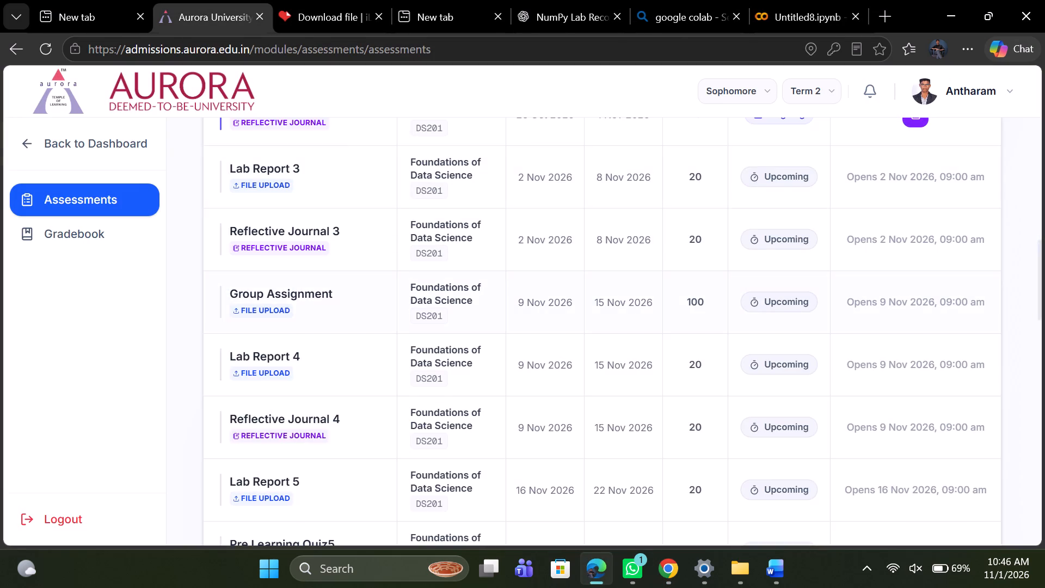
scroll(394, 293, "up", 7)
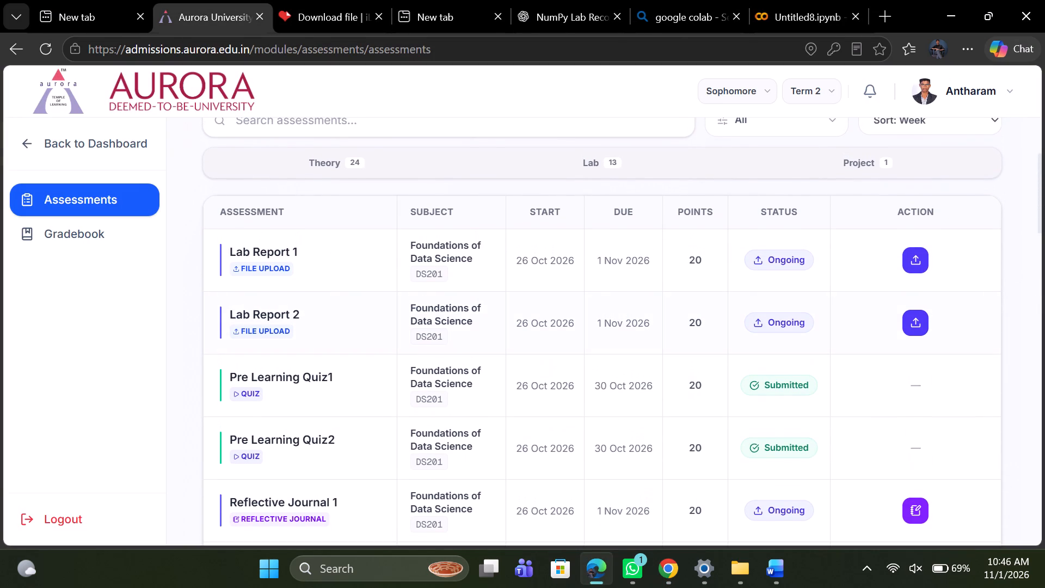
left_click(911, 253)
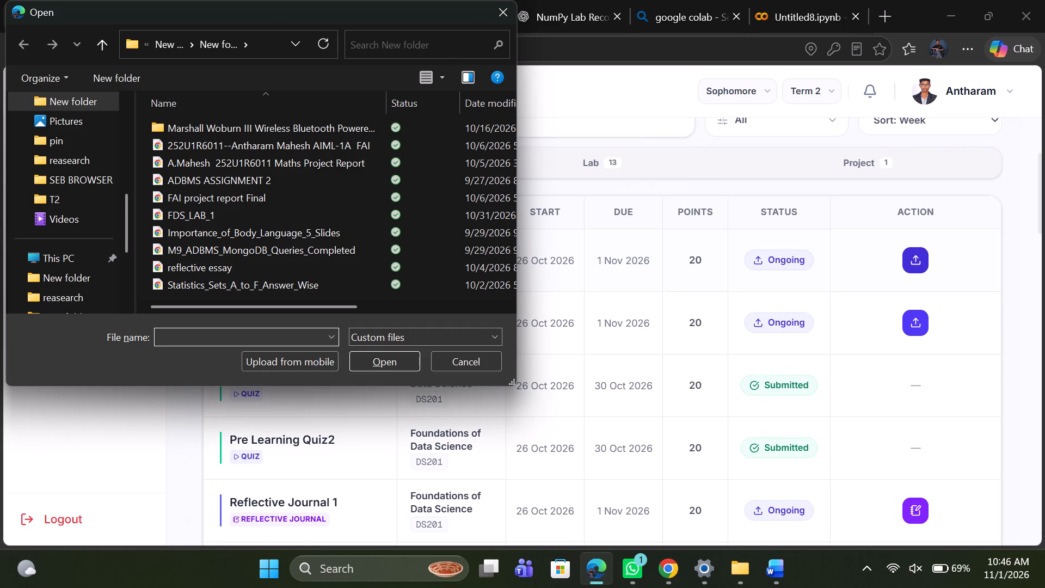
left_click(56, 194)
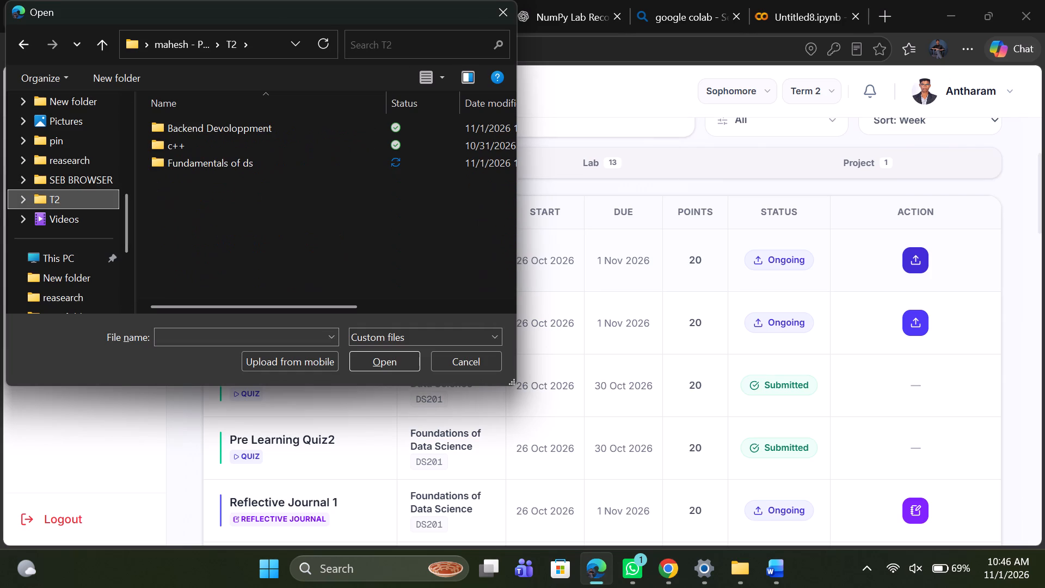
left_click(261, 168)
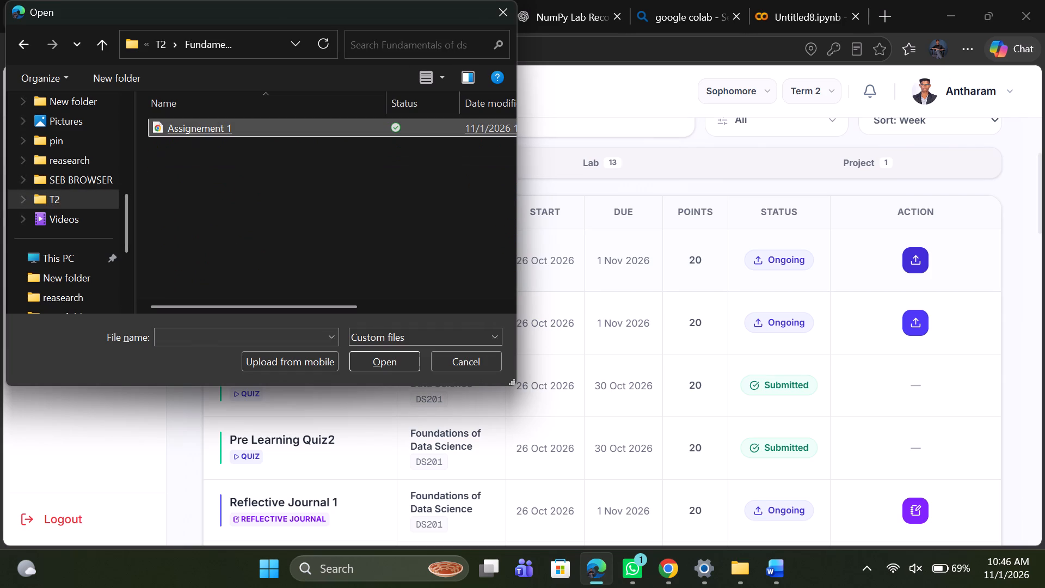
left_click(226, 132)
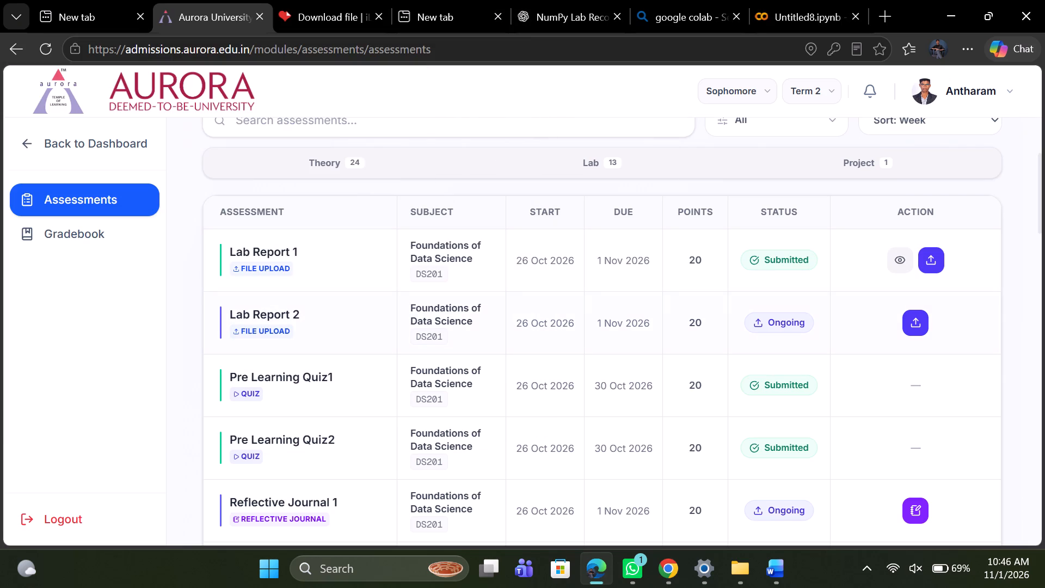
Open the submitted Lab Report 1 file to check the uploaded document.
left_click(901, 256)
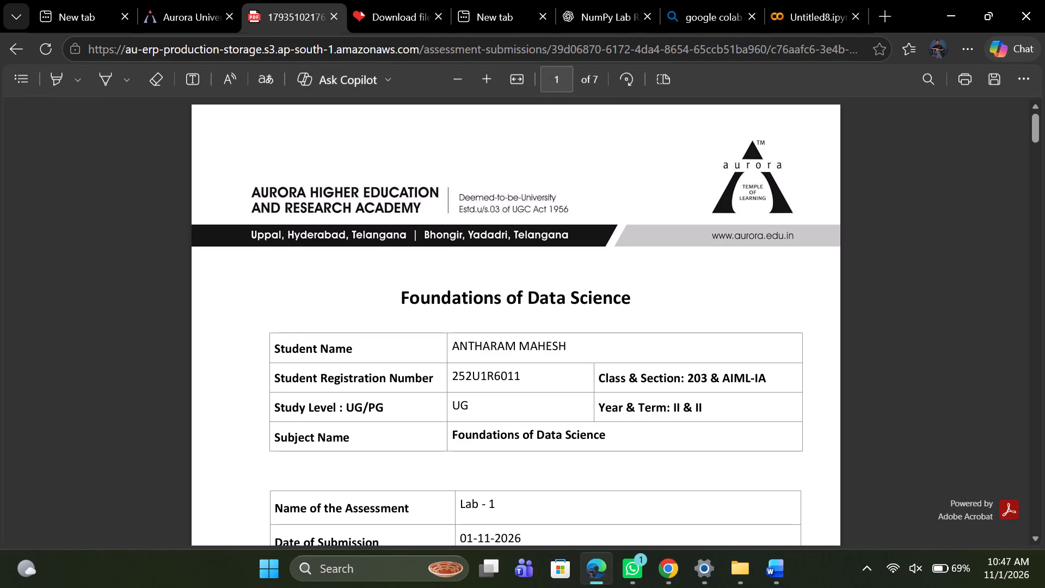
Review the submitted lab report PDF from the cover tables through Experiment 5: NumPy Slicing and back towards Experiment 2, checking content and page breaks.
scroll(514, 324, "down", 4)
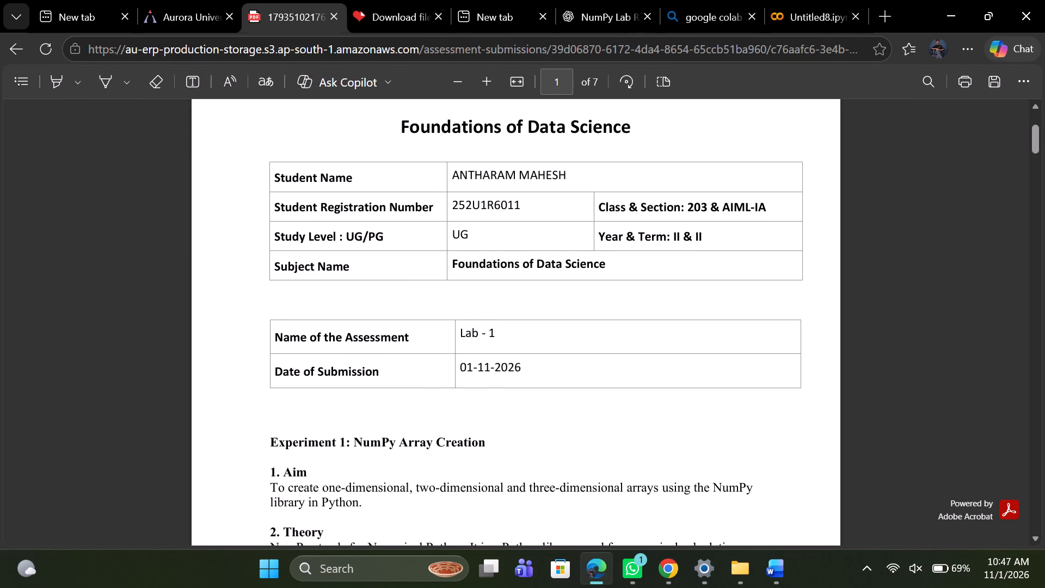
scroll(514, 324, "down", 7)
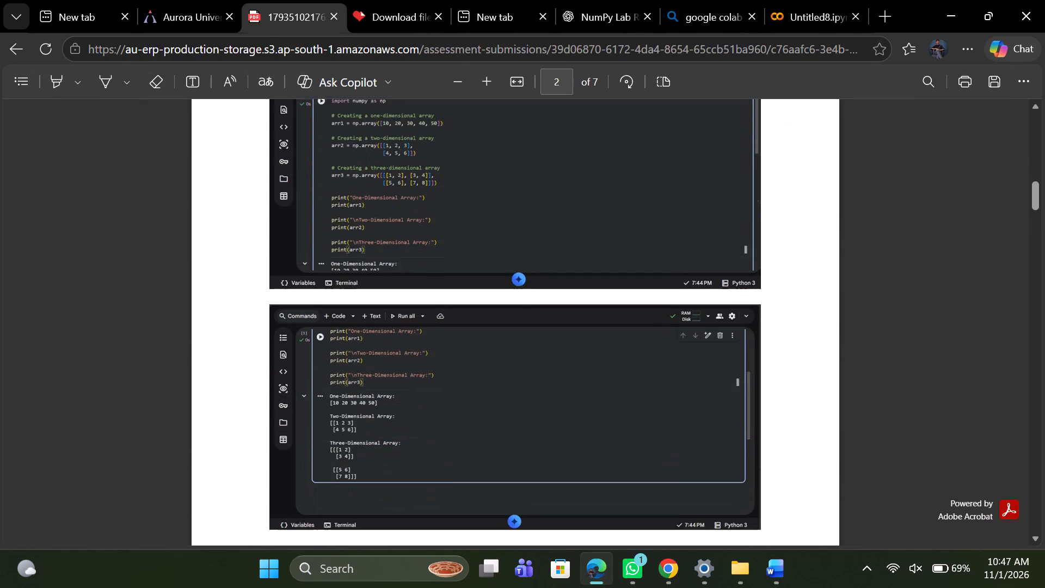
scroll(514, 324, "down", 8)
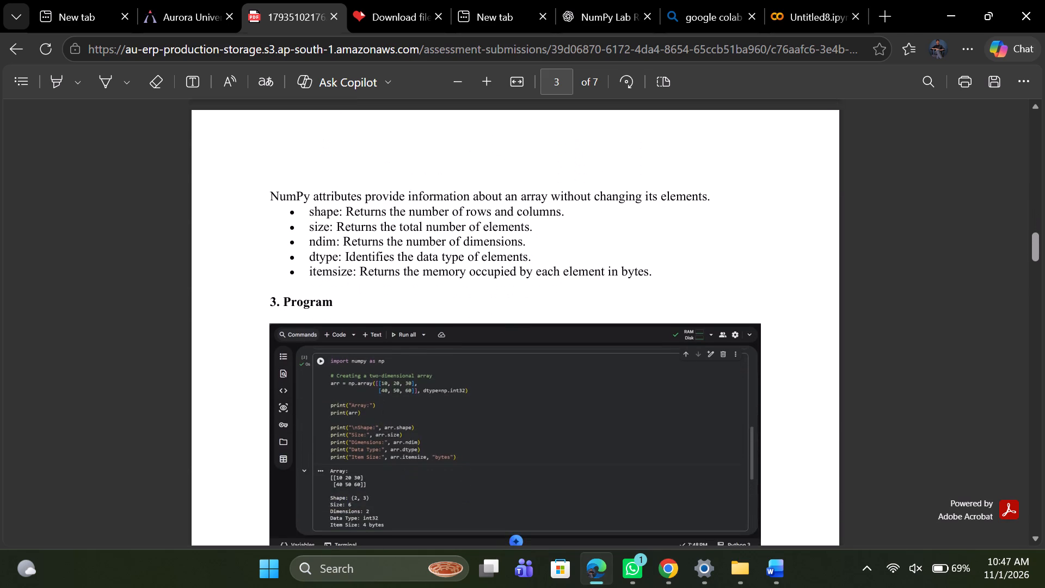
scroll(514, 324, "down", 12)
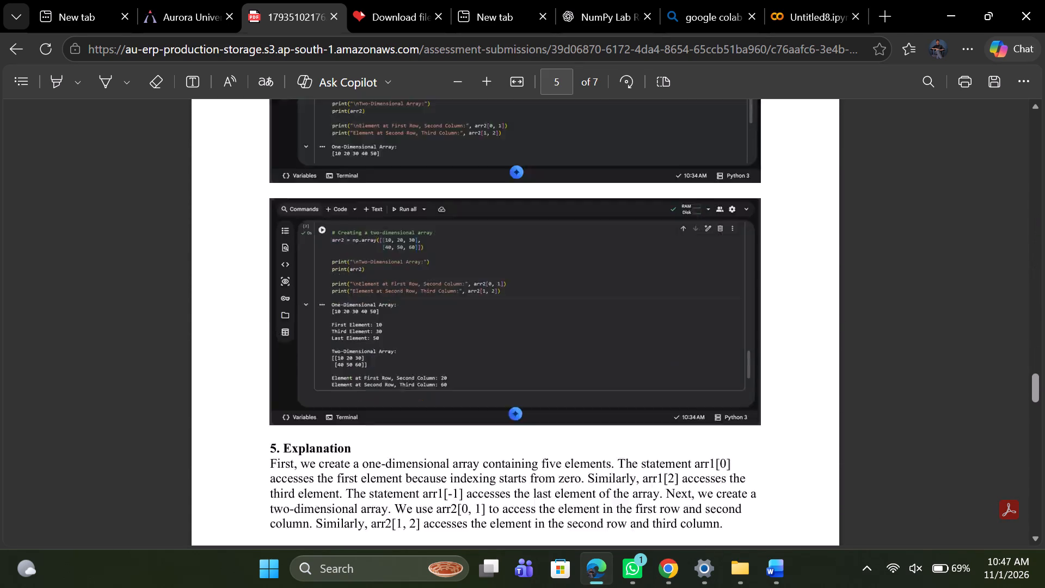
scroll(514, 324, "down", 3)
scroll(514, 324, "up", 12)
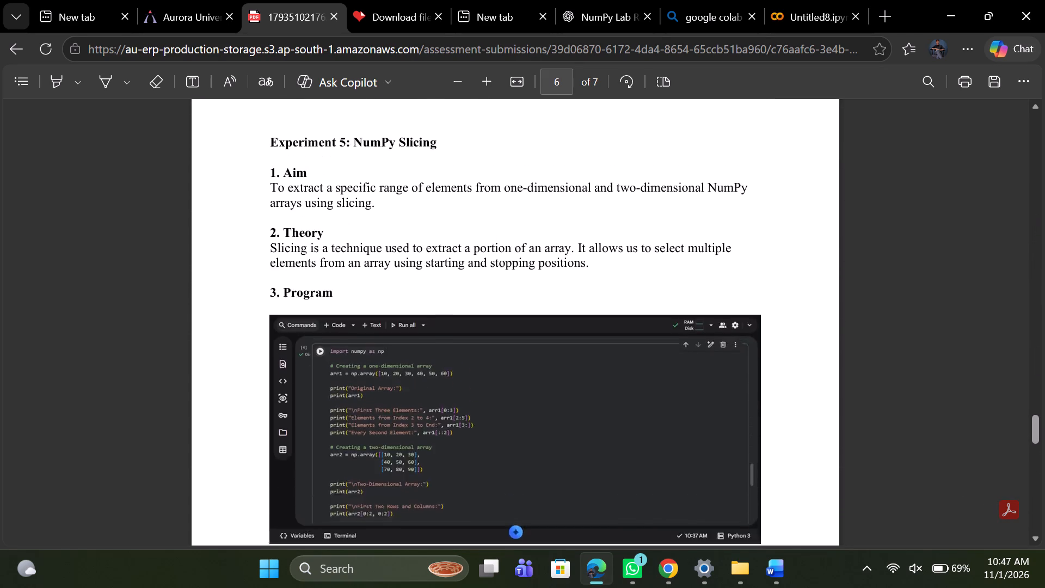
scroll(674, 320, "up", 7)
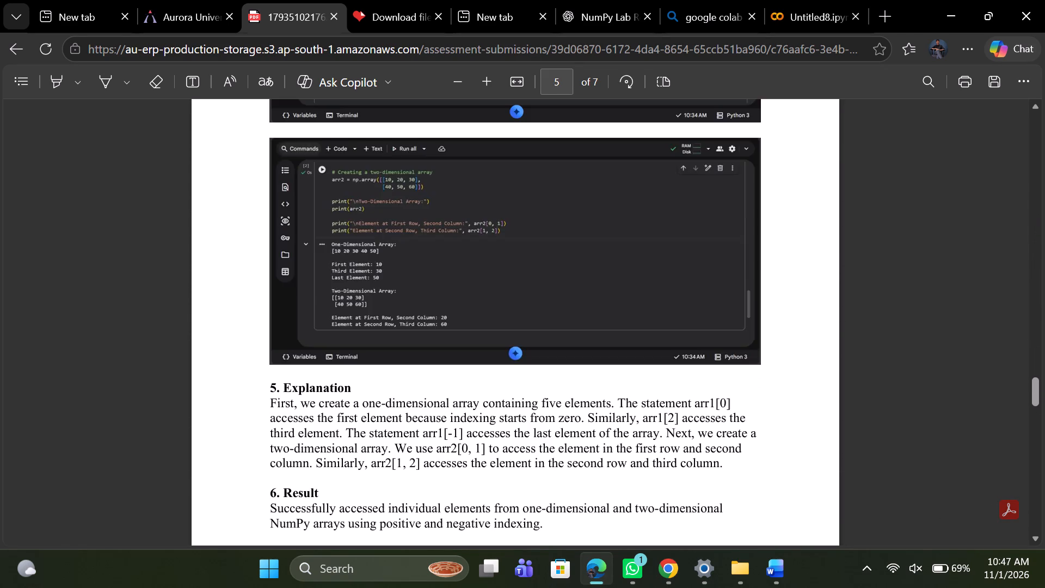
scroll(674, 320, "up", 13)
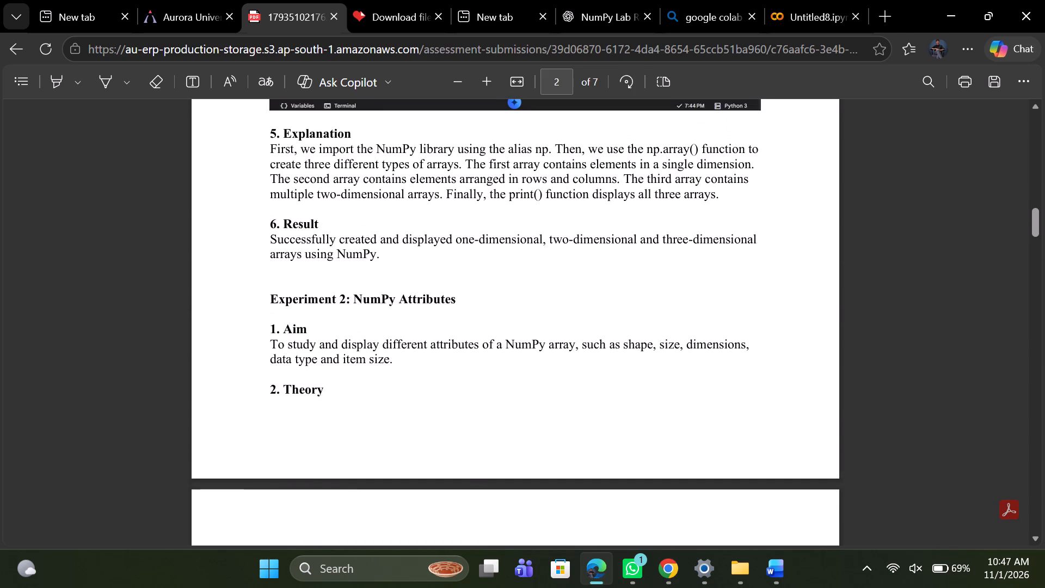